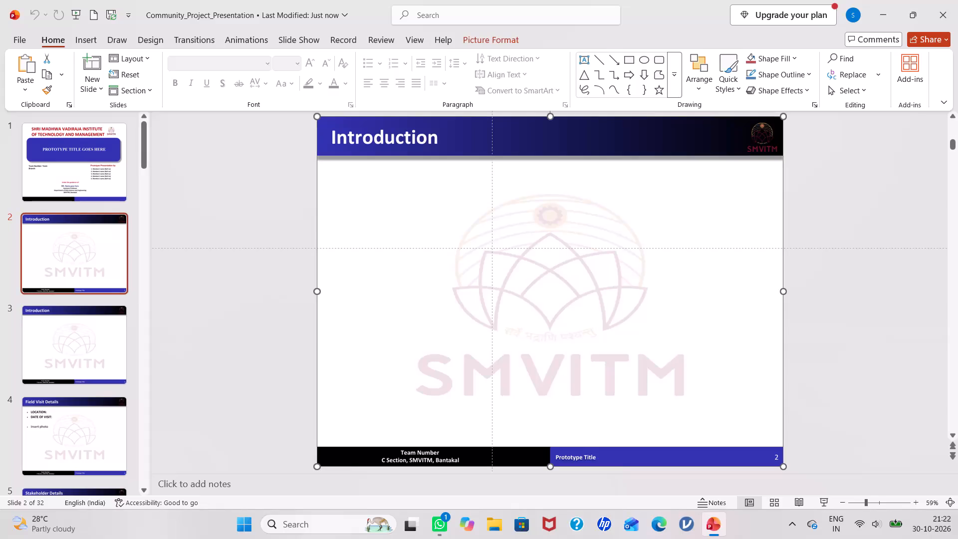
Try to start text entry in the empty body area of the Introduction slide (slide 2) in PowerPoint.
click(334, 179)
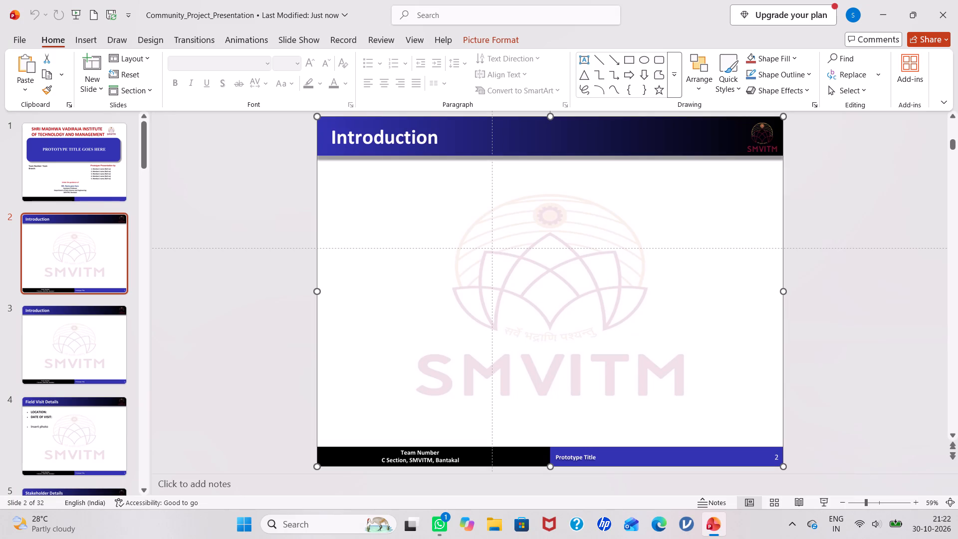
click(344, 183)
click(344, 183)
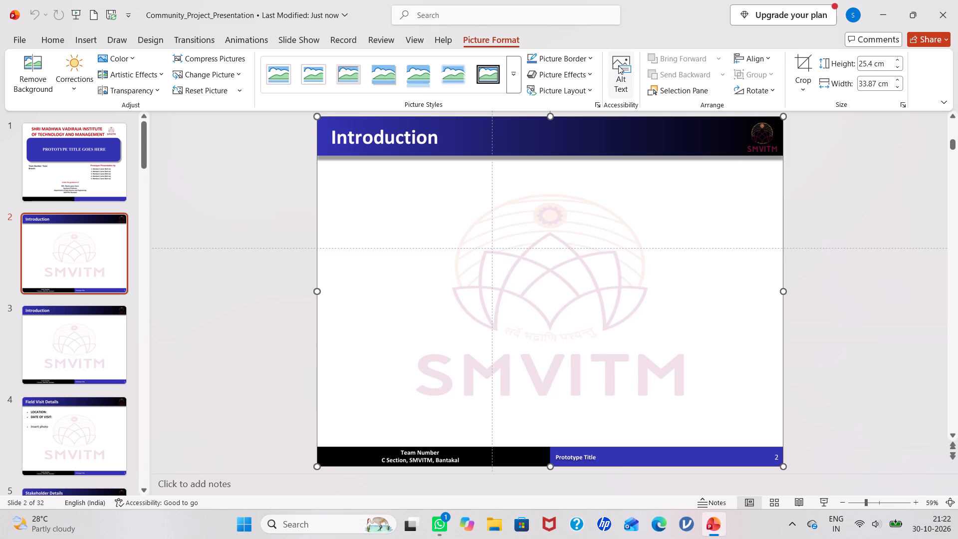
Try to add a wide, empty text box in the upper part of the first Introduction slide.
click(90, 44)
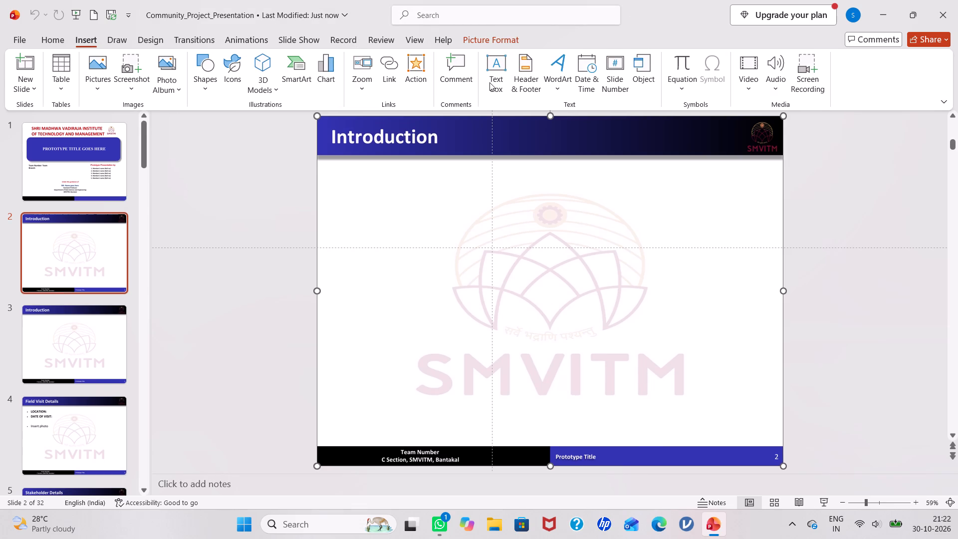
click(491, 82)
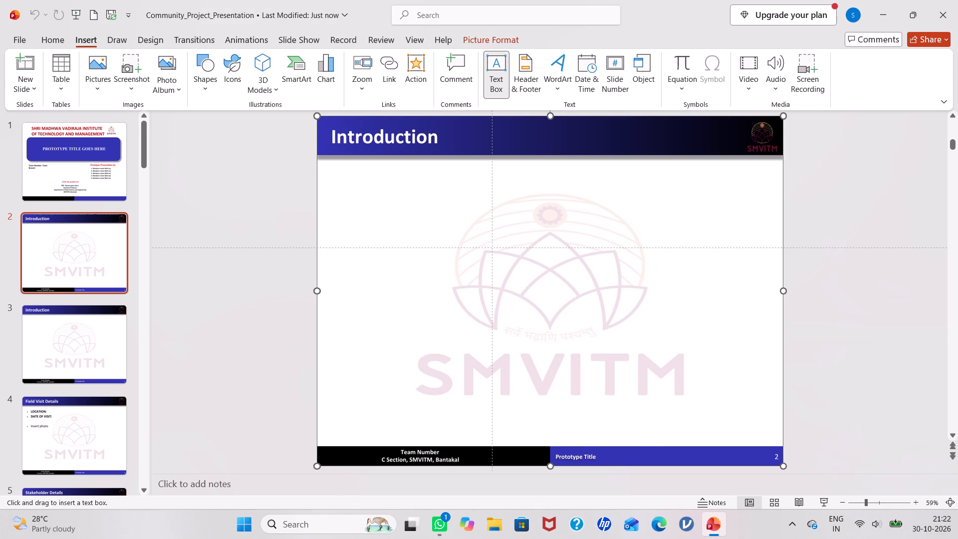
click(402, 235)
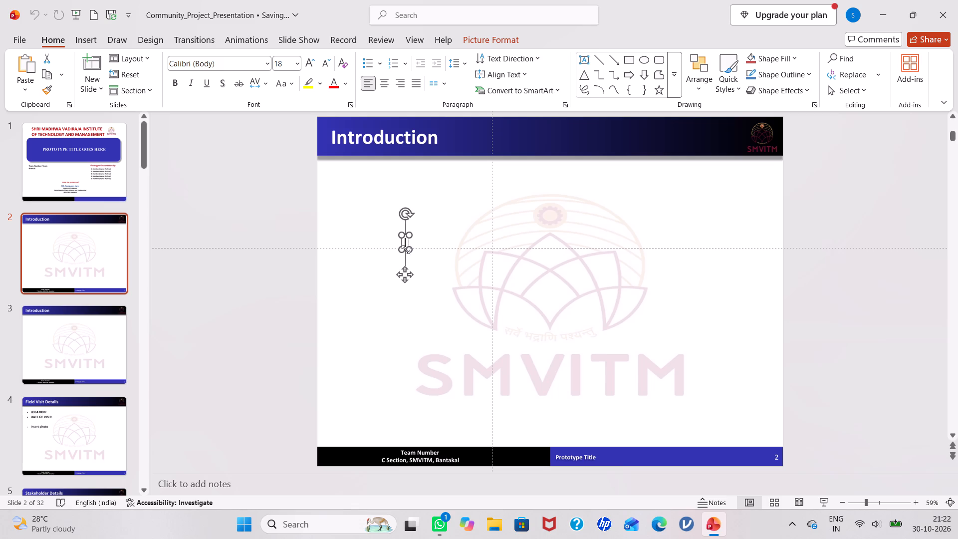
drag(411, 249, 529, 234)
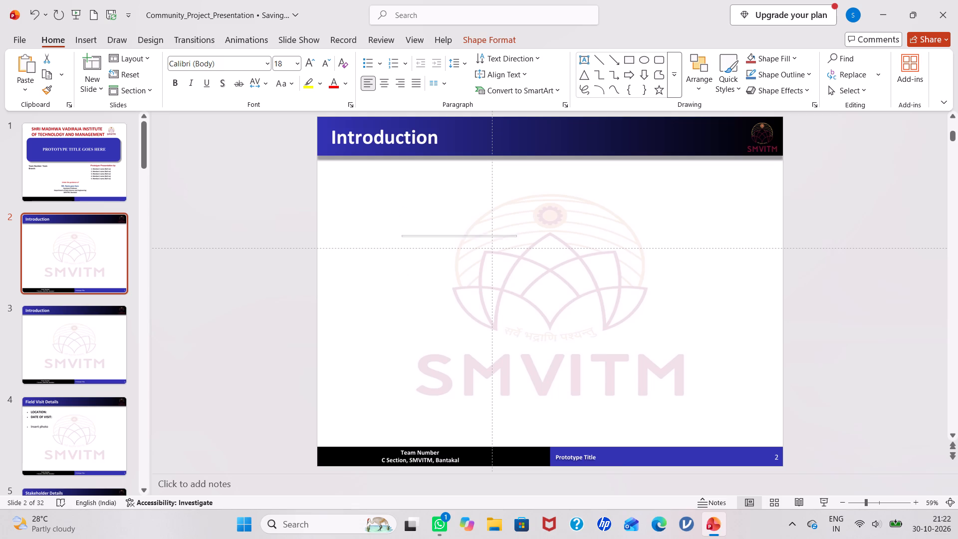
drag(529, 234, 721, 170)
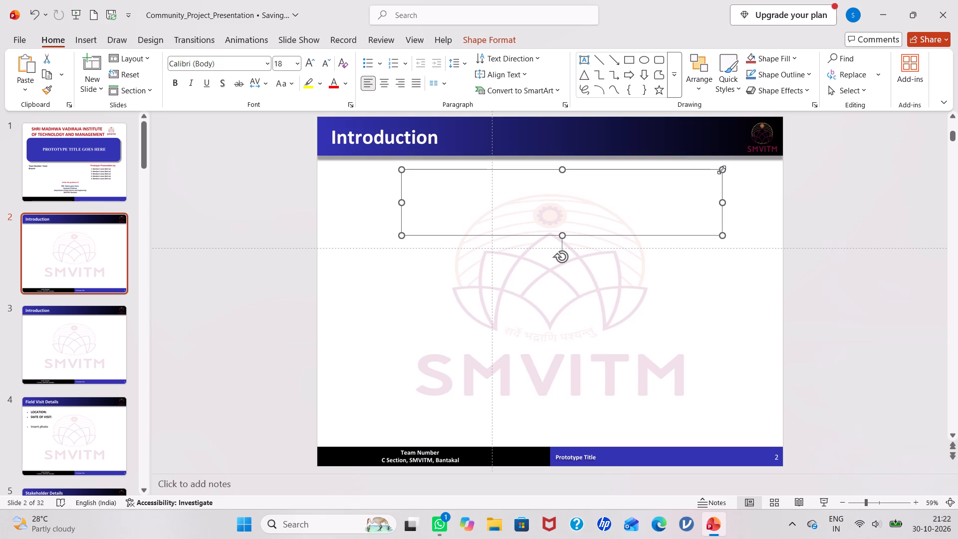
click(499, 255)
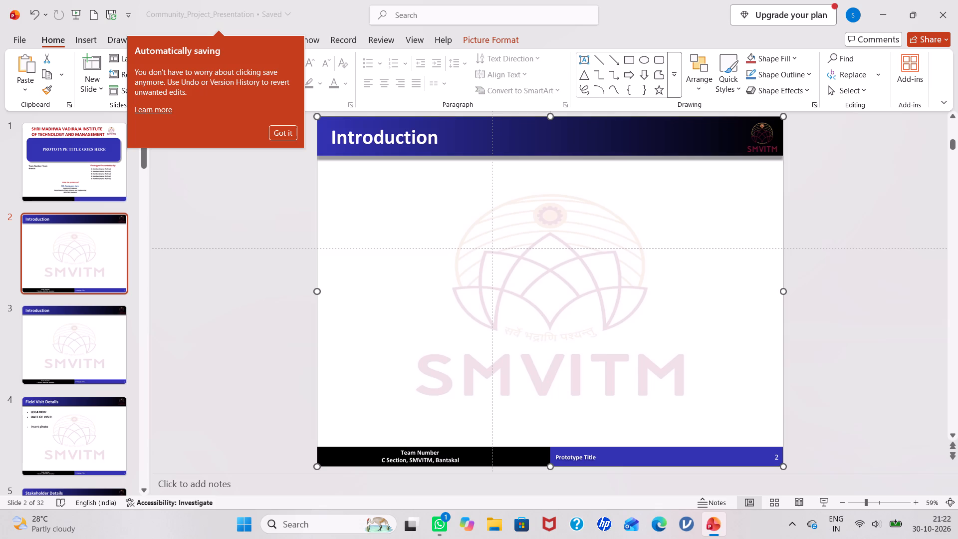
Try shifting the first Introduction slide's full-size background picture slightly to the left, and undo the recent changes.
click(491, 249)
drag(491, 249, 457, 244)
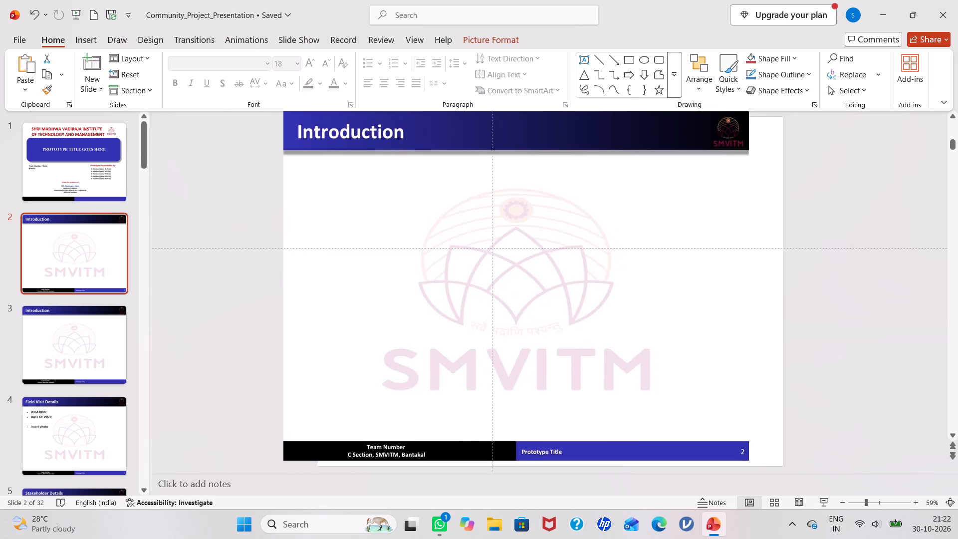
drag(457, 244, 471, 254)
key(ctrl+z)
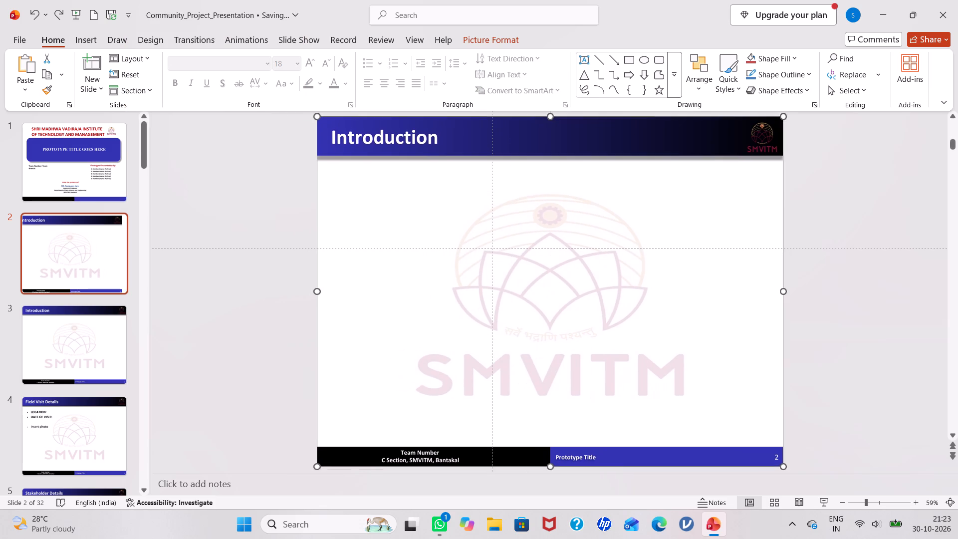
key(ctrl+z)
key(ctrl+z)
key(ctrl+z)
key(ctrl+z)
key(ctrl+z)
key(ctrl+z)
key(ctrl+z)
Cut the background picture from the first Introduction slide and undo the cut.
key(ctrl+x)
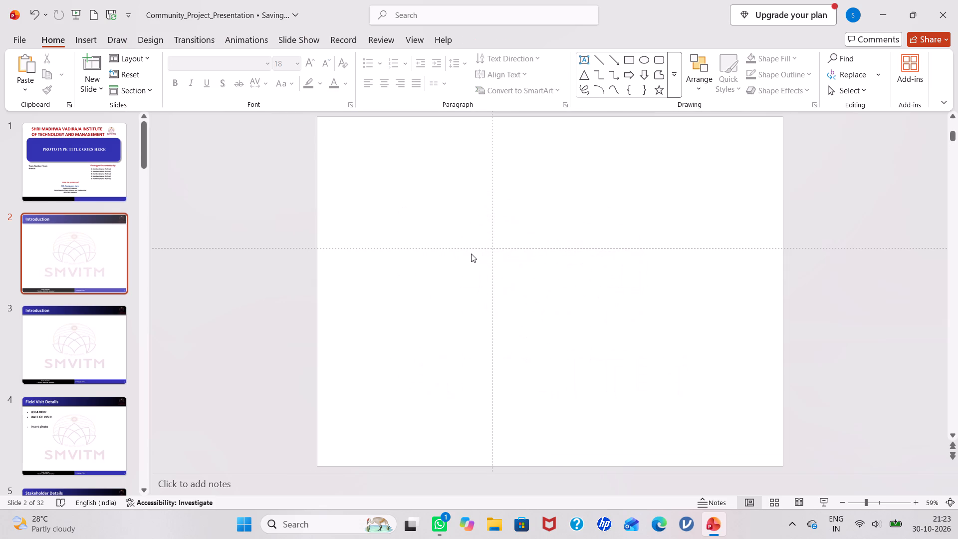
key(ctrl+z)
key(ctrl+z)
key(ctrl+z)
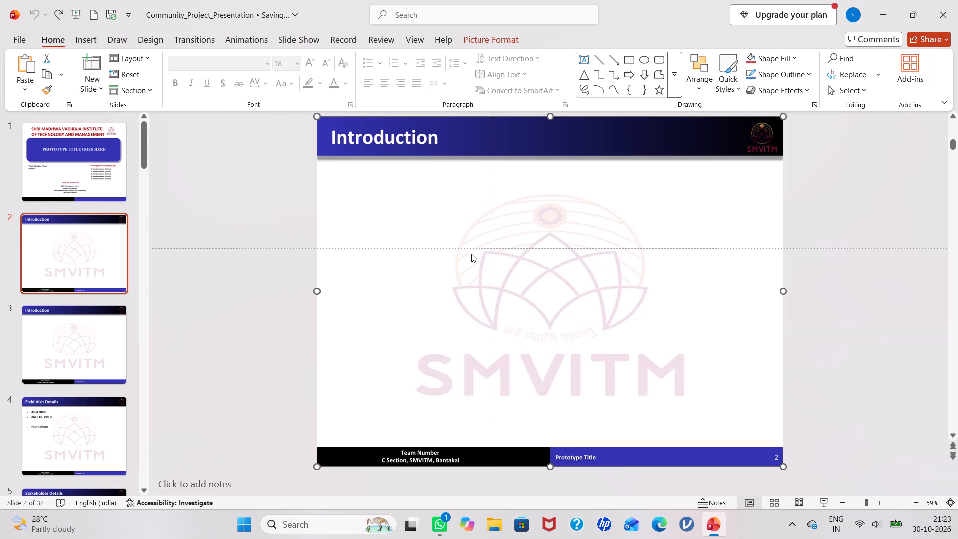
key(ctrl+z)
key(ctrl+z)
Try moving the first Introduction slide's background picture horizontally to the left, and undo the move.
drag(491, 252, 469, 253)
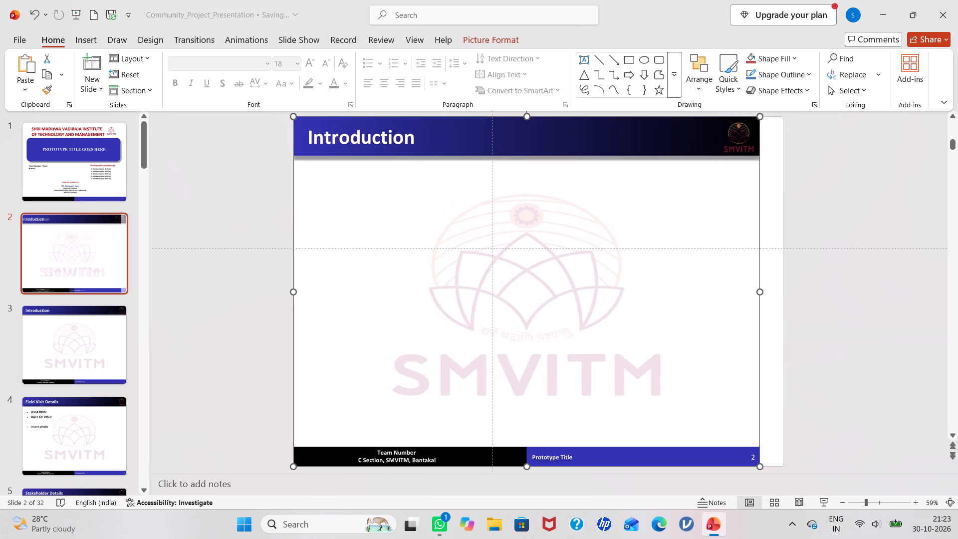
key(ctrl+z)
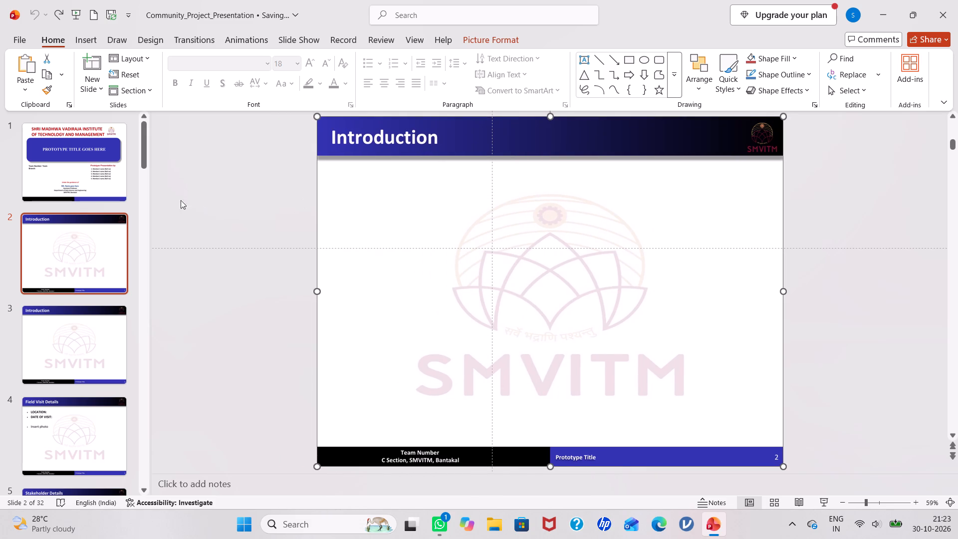
Look through the title slide, both Introduction slides and the Field Visit Details slide.
click(127, 170)
click(90, 238)
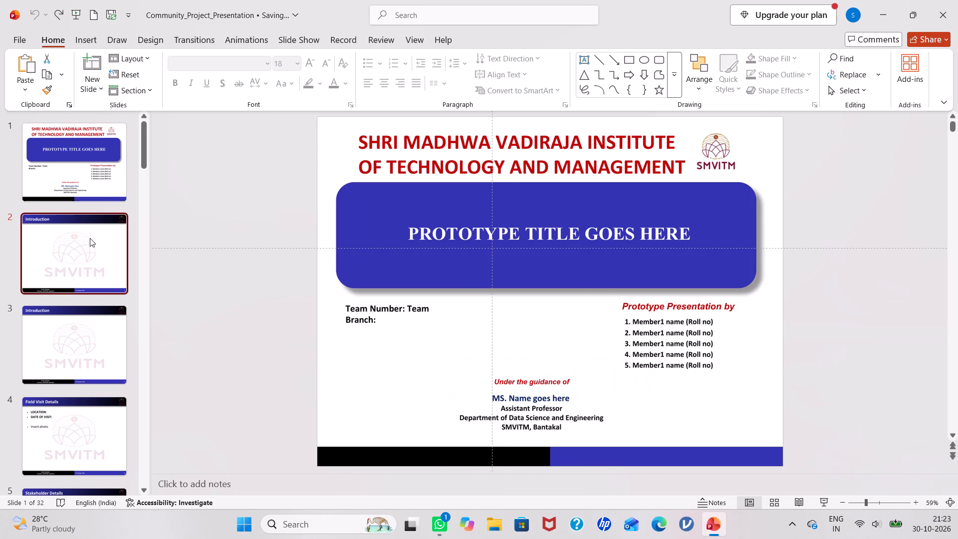
click(218, 250)
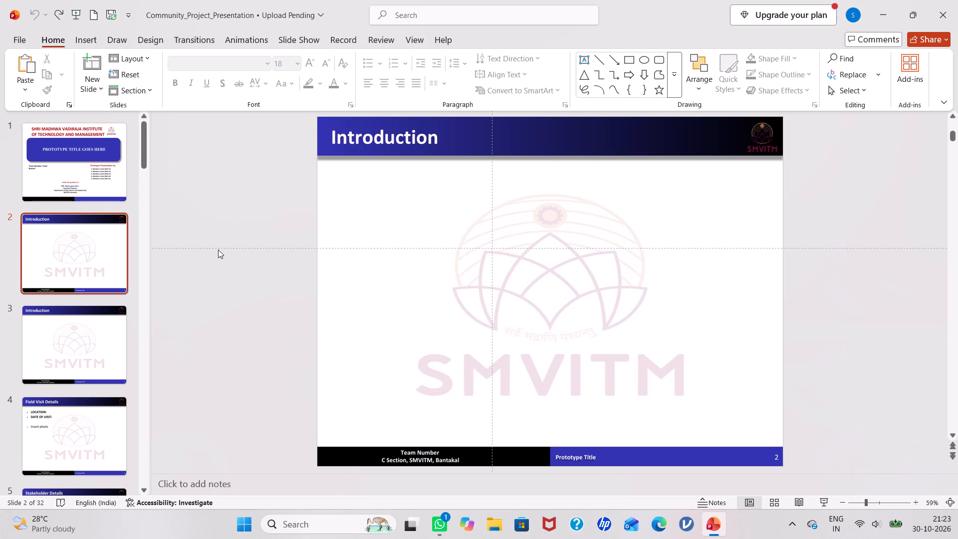
click(99, 325)
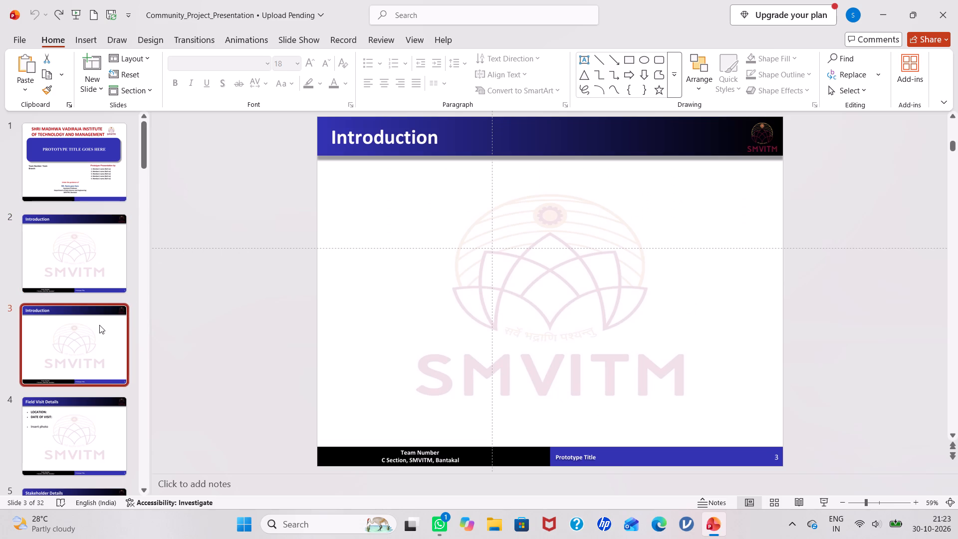
click(99, 325)
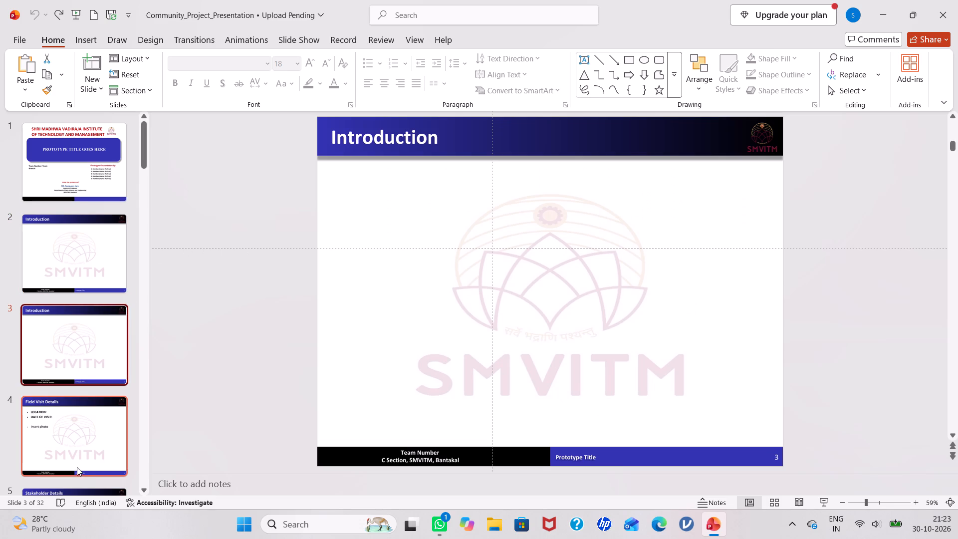
click(75, 468)
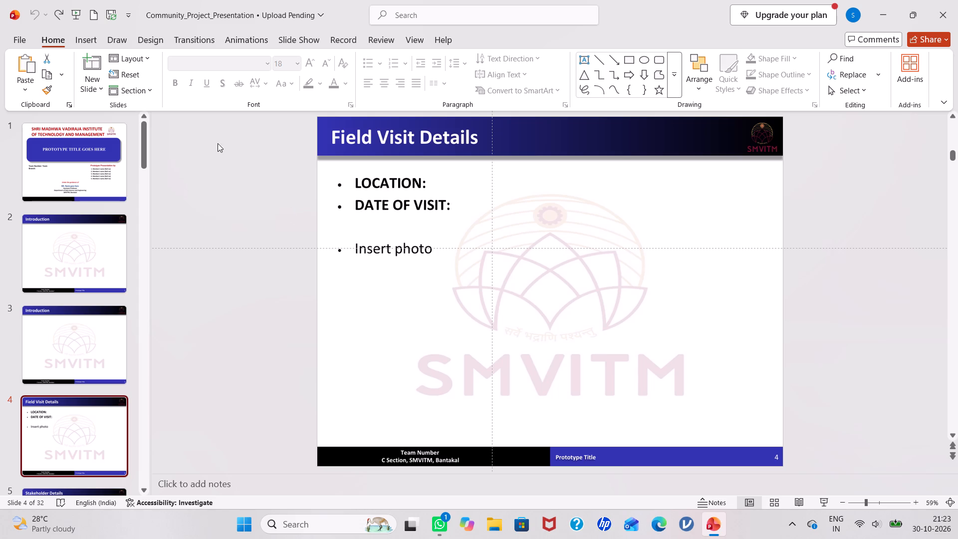
Open the file management page for creating or opening presentations.
click(24, 39)
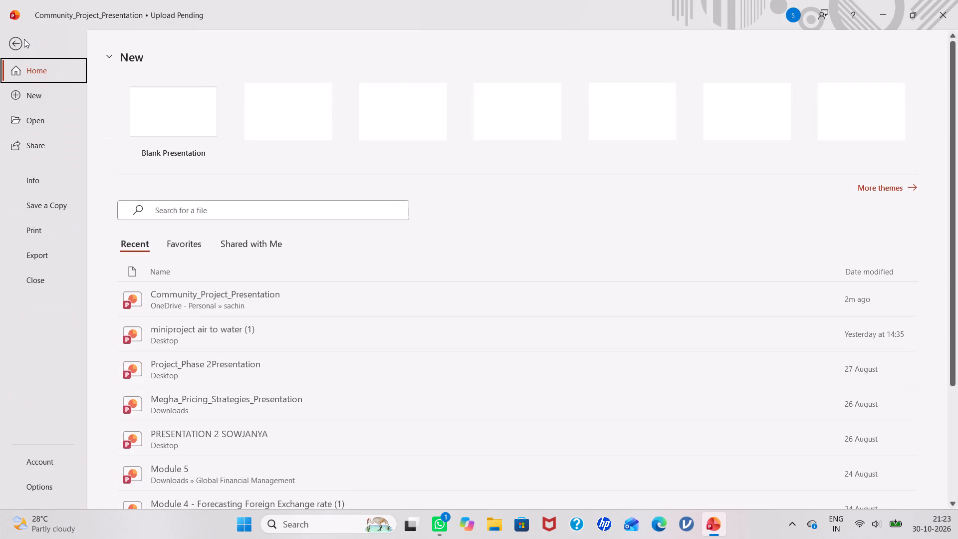
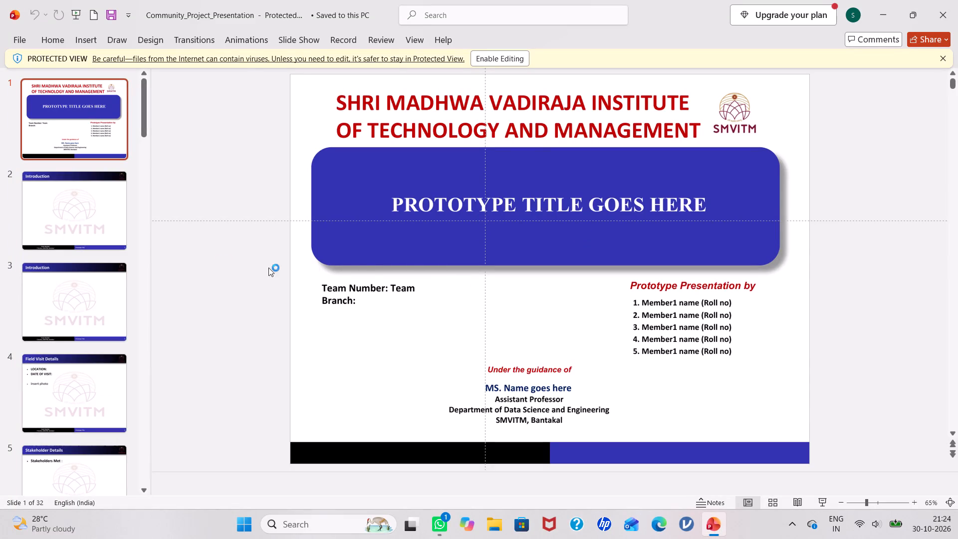
Go to the first Introduction slide, slide 2, of the Community_Project_Presentation template.
click(105, 212)
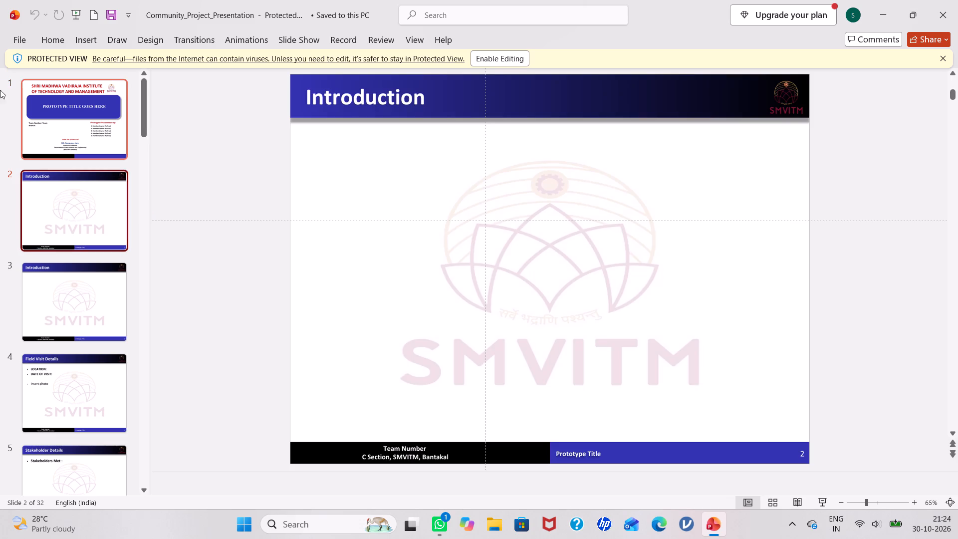
Enable editing for the Community_Project_Presentation file opened in Protected View.
click(484, 59)
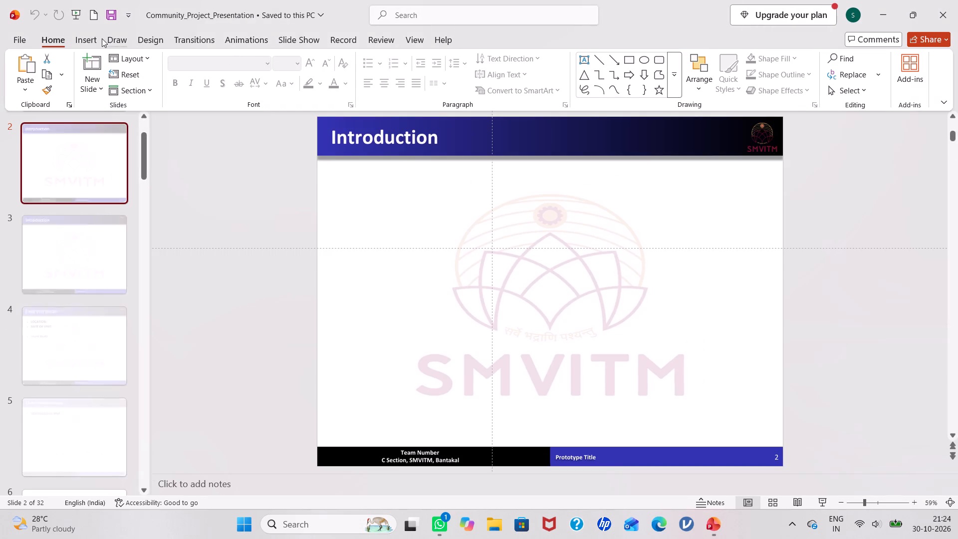
Draw a large text box on the first Introduction slide, spanning most of the blank area between the title bar and footer.
click(88, 40)
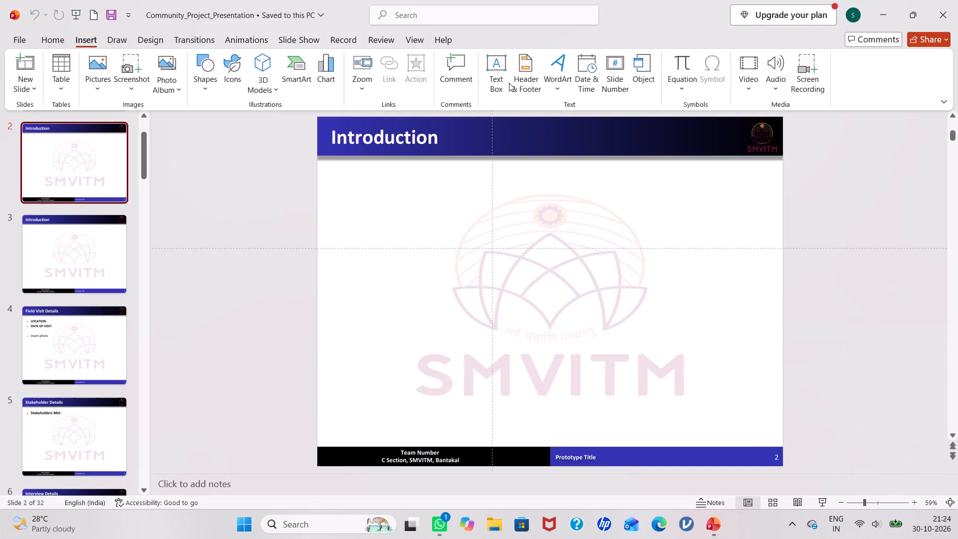
click(500, 79)
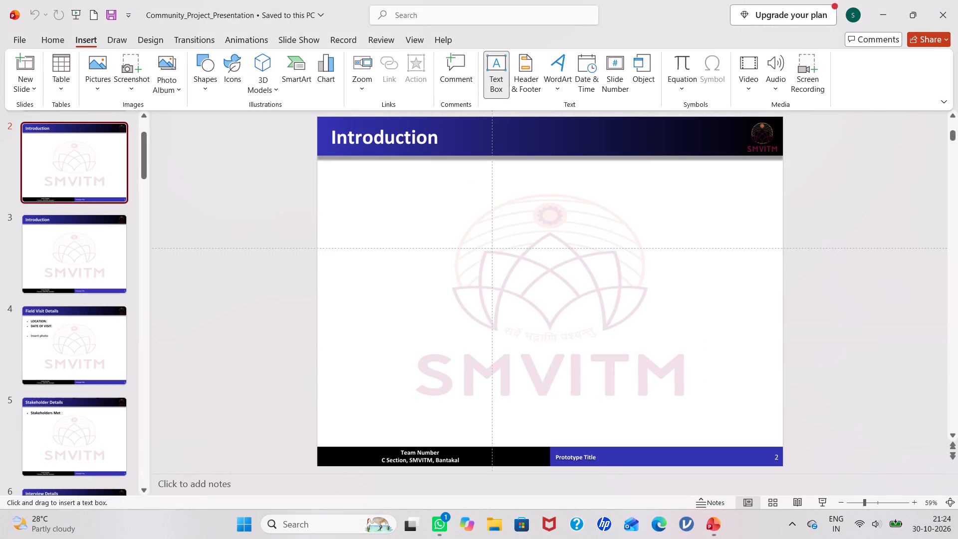
drag(339, 188, 446, 247)
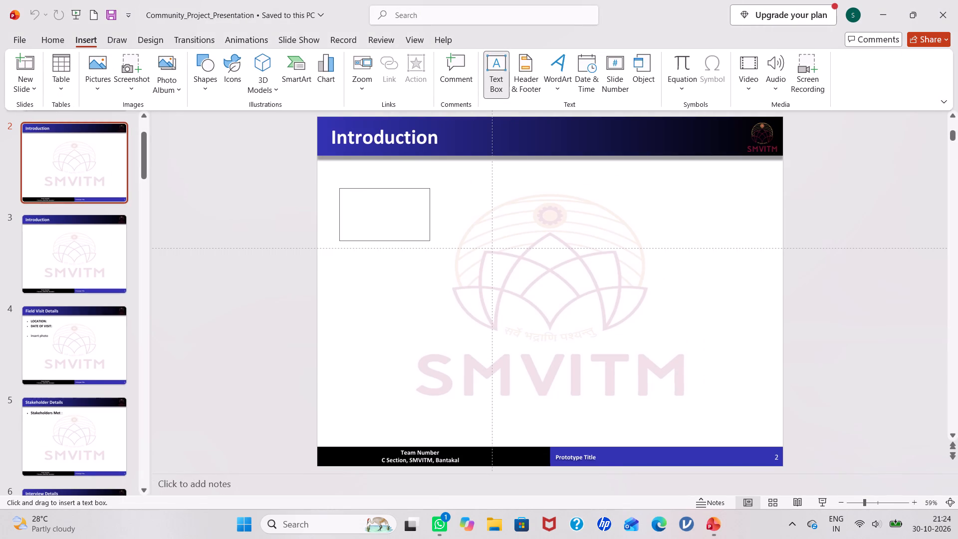
drag(446, 247, 761, 408)
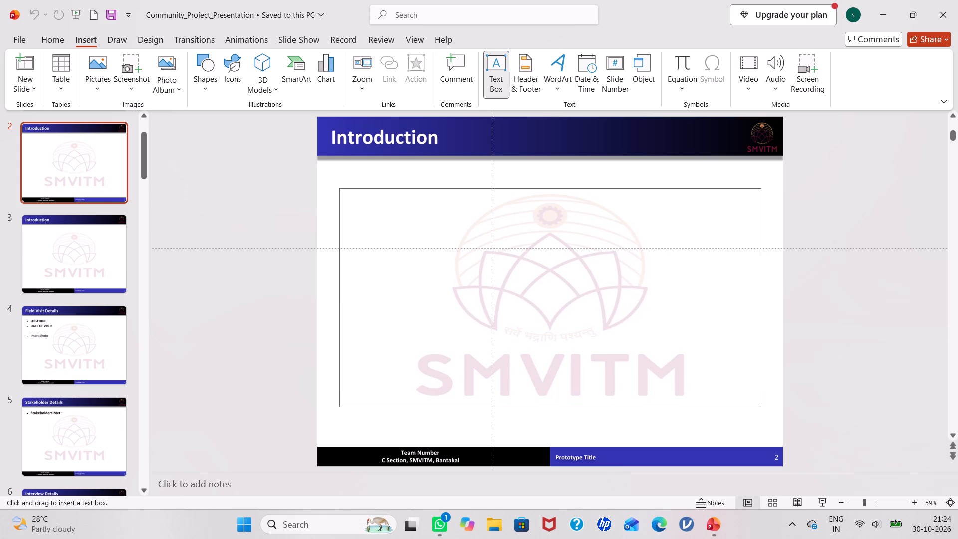
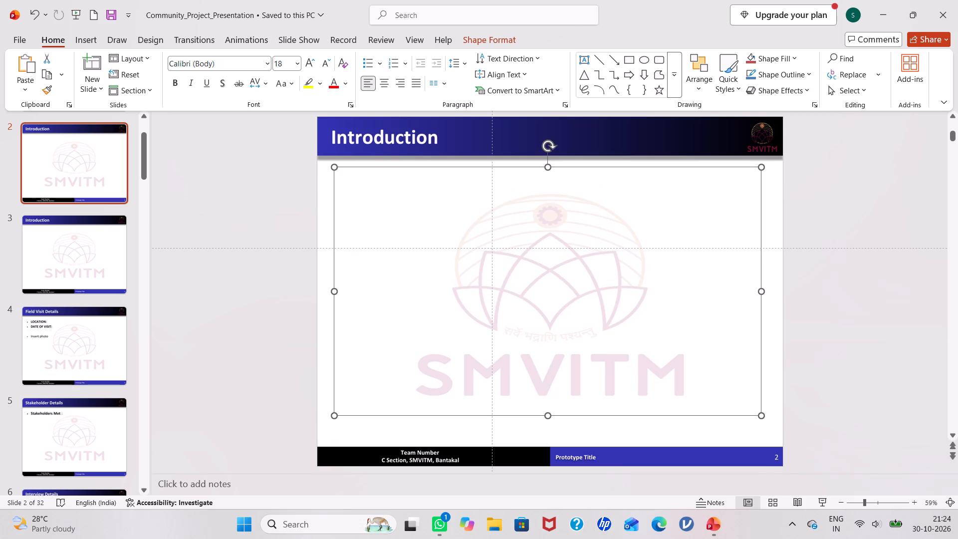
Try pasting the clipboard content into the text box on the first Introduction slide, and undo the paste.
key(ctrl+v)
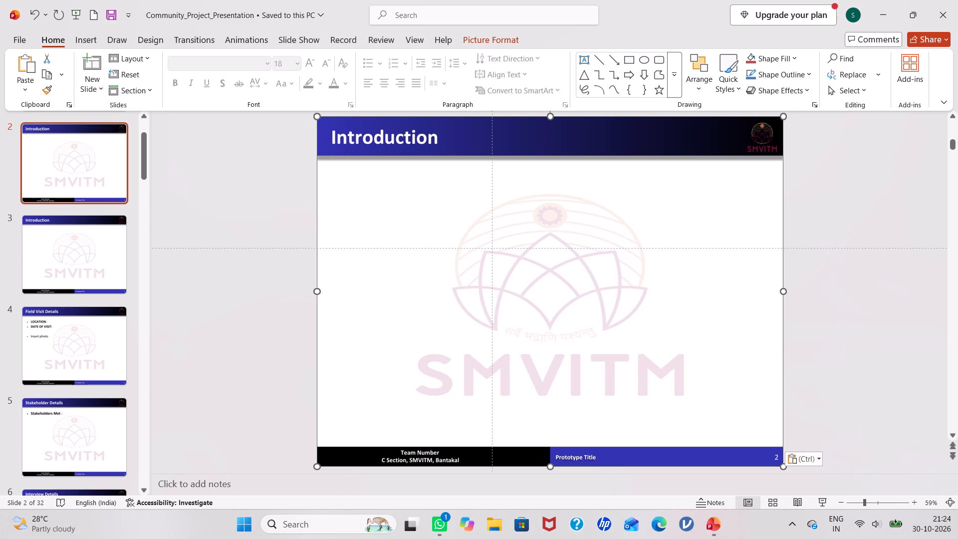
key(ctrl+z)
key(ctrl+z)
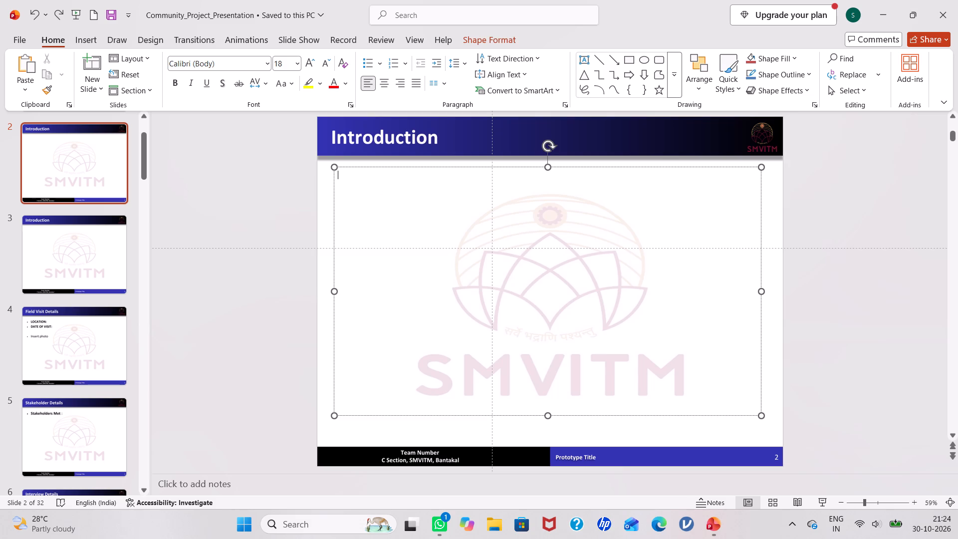
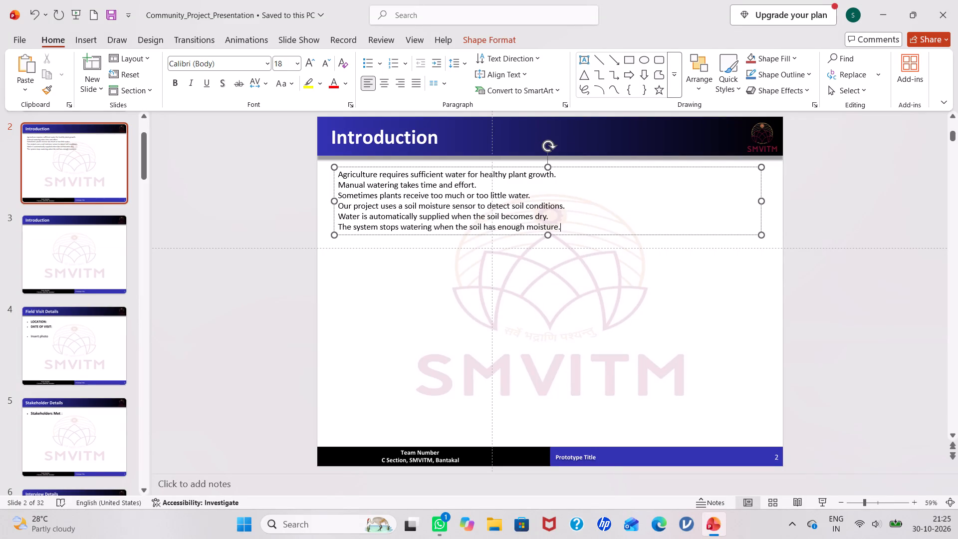
Select the soil-moisture watering text in the first Introduction slide's text box, from "Agriculture requires" into the last sentence.
drag(340, 172, 501, 237)
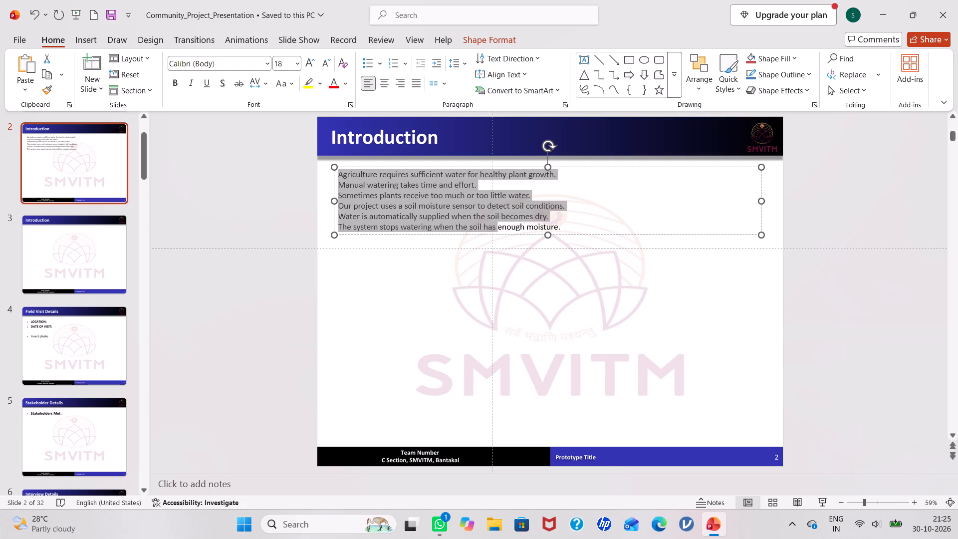
Set the font size of the selected six-line body text on the Introduction slide to 28.
drag(501, 237, 557, 236)
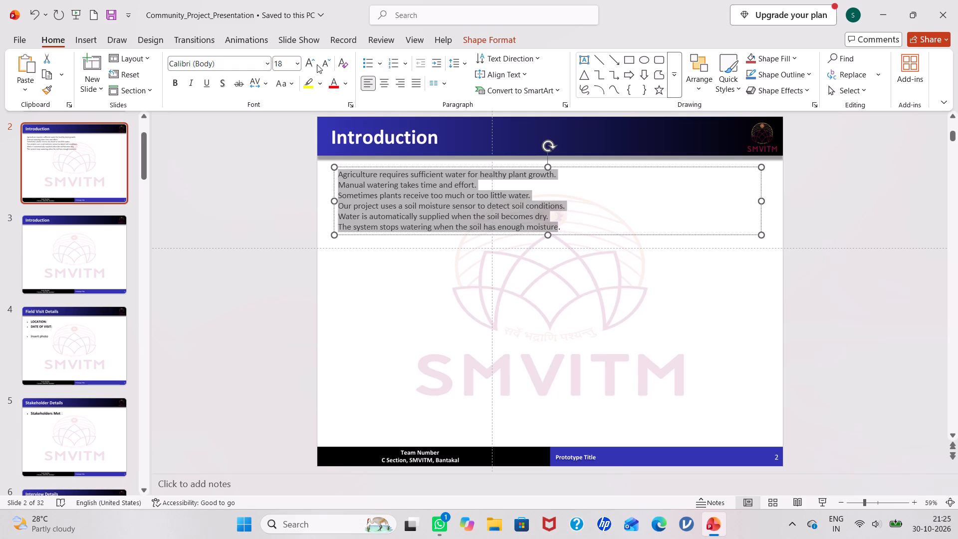
click(298, 60)
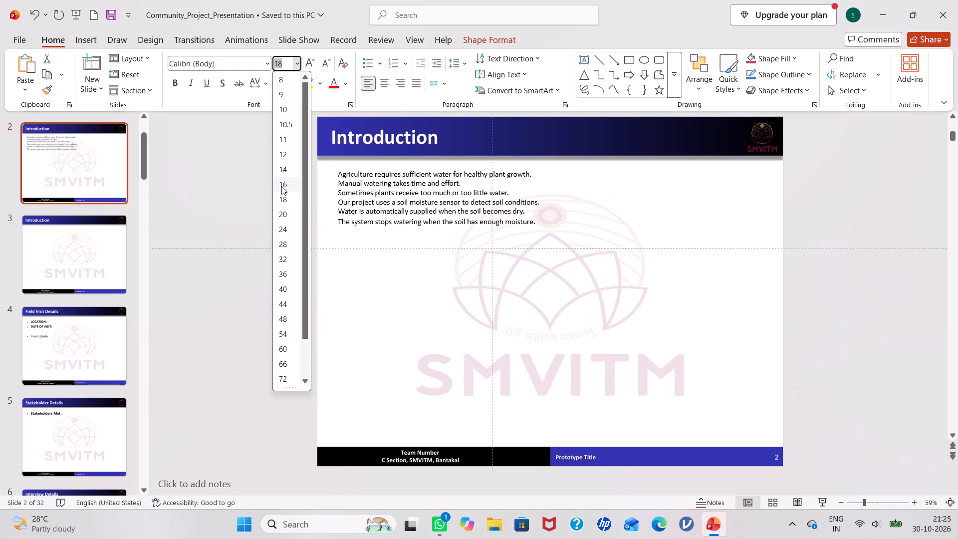
click(286, 243)
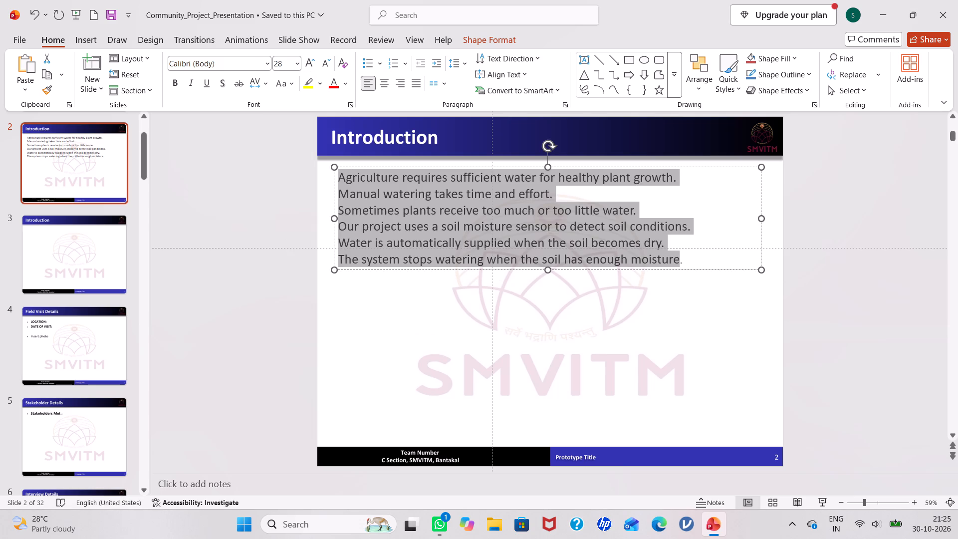
Justify the six lines of Introduction text and turn them into a bulleted list.
click(406, 86)
click(413, 86)
click(369, 61)
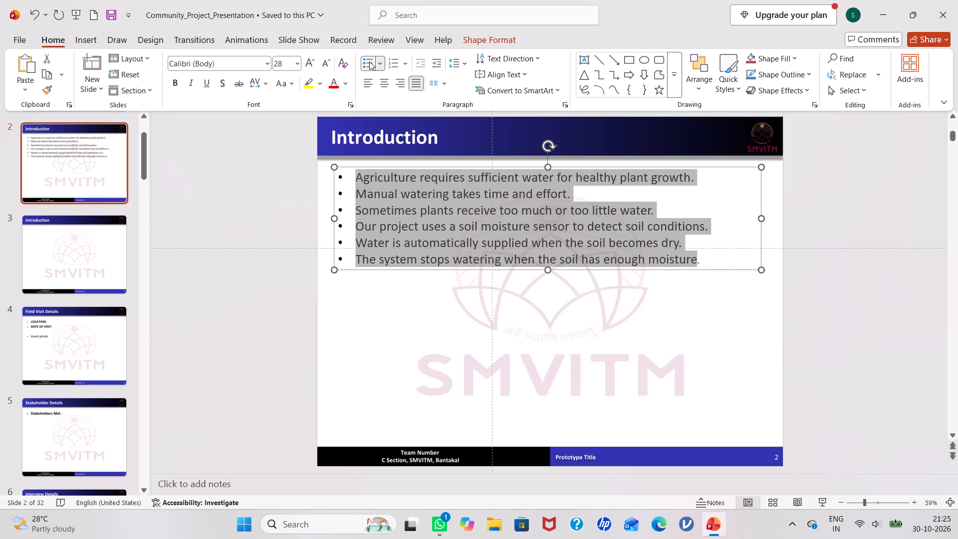
click(369, 291)
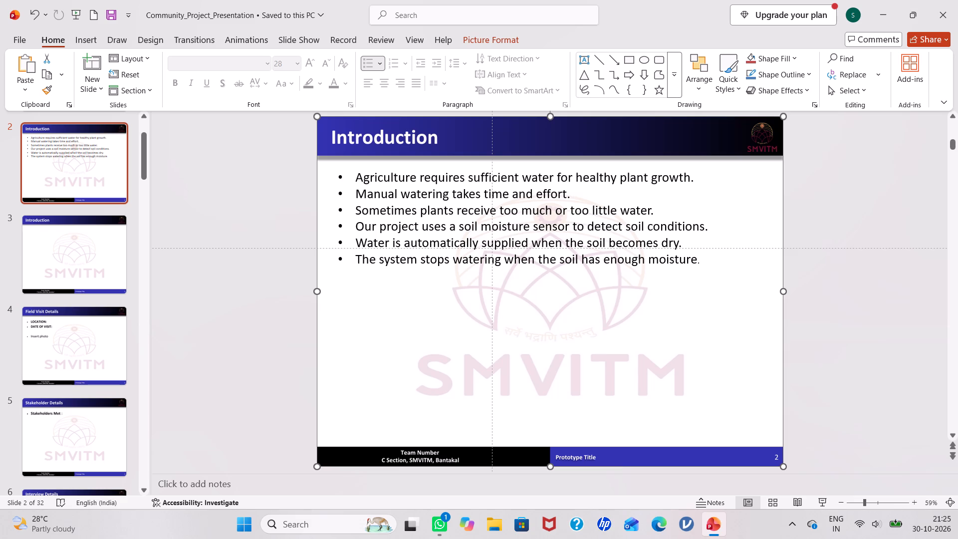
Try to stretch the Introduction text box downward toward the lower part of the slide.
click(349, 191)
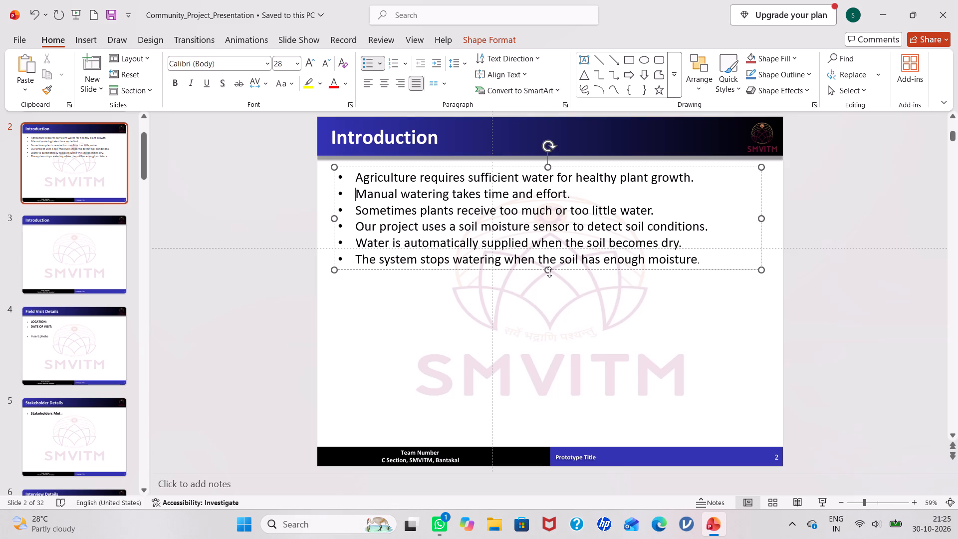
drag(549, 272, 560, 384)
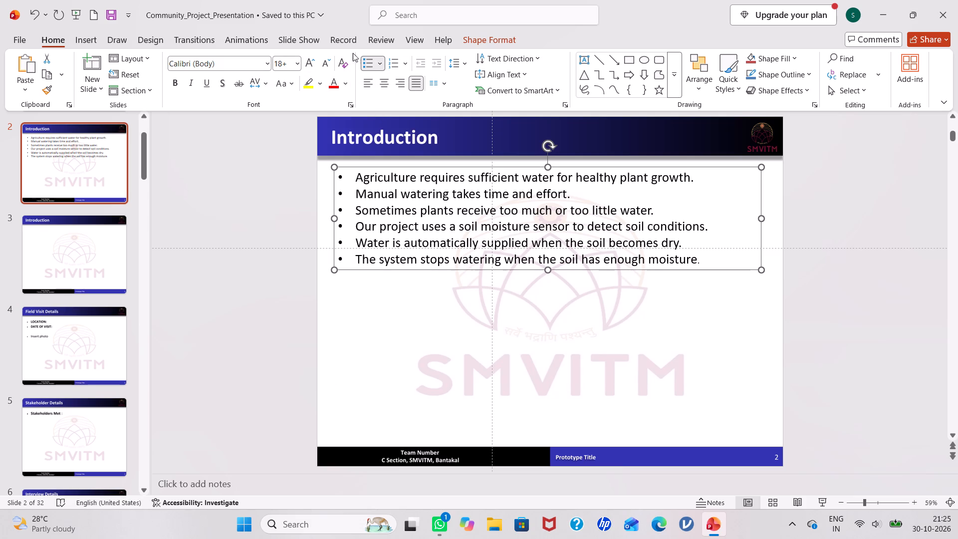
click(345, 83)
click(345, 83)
Set the line spacing of the Introduction bullet list to 1.5.
click(462, 66)
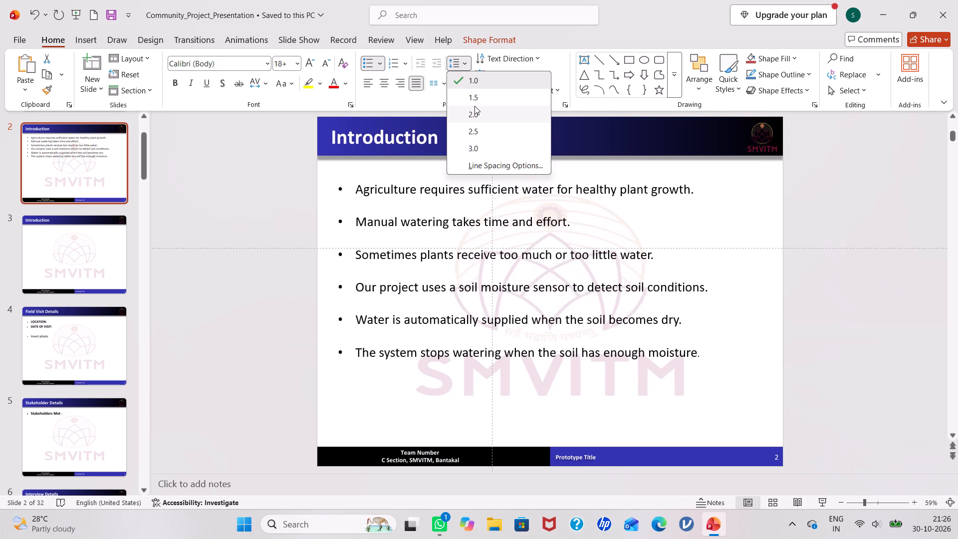
click(475, 96)
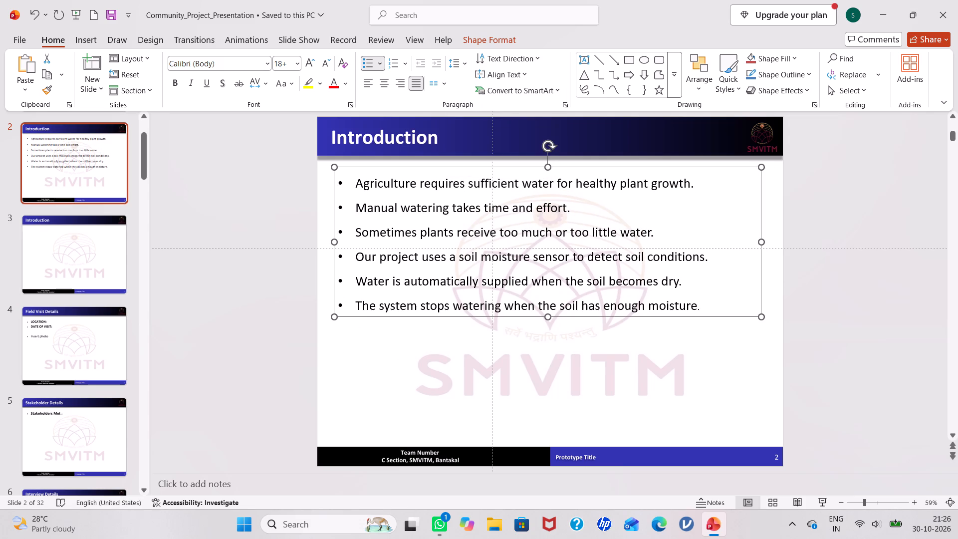
Try font size 20 on all six Introduction bullet points, including the final period, and settle on 28.
drag(357, 182, 403, 217)
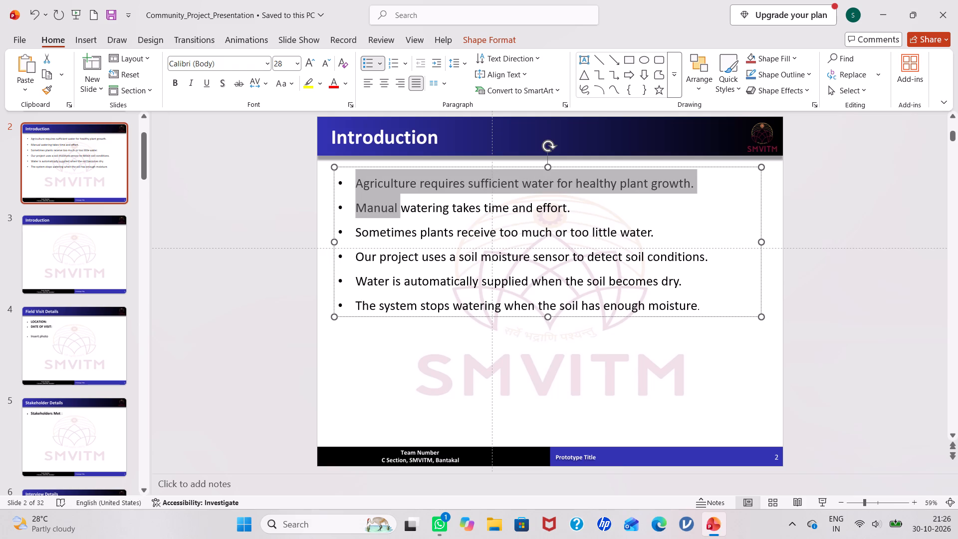
drag(403, 217, 719, 334)
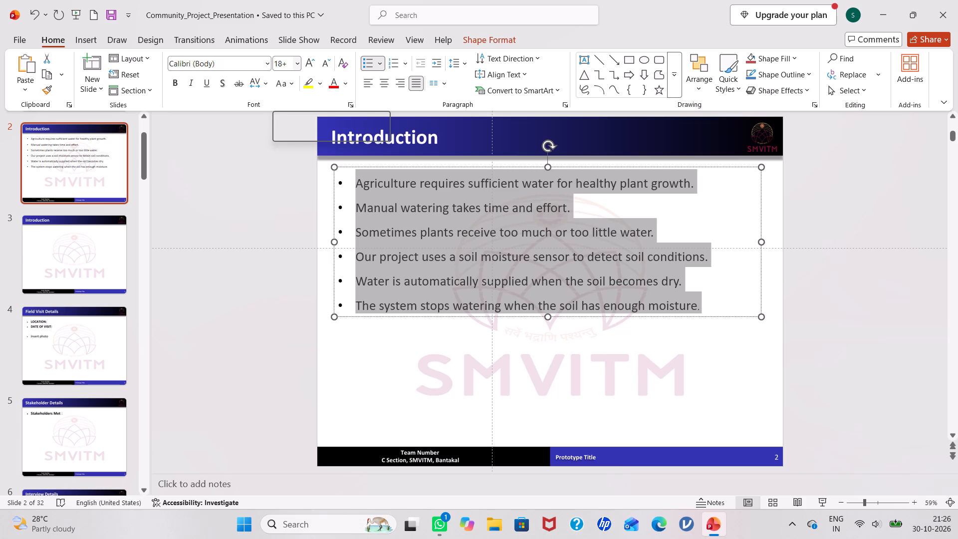
click(284, 61)
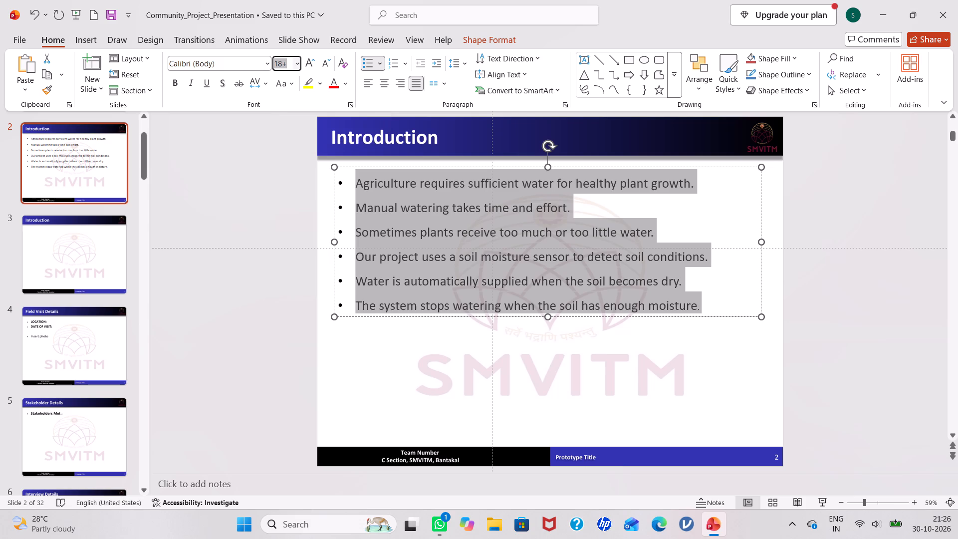
text(20)
key(Return)
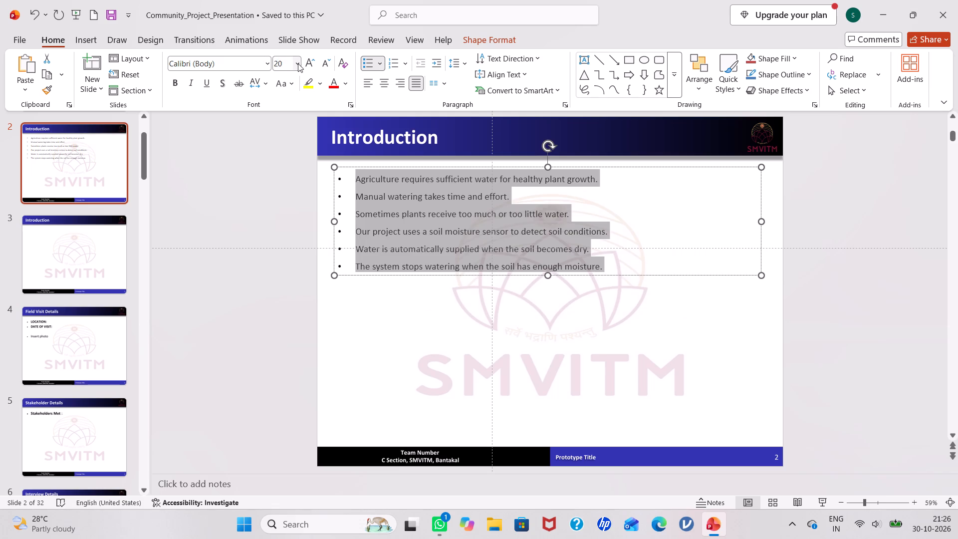
click(298, 63)
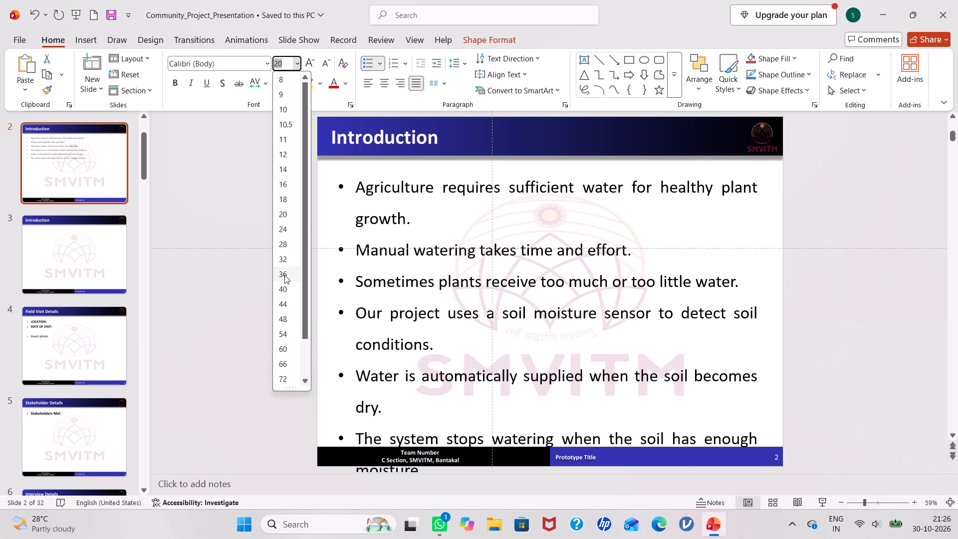
click(288, 247)
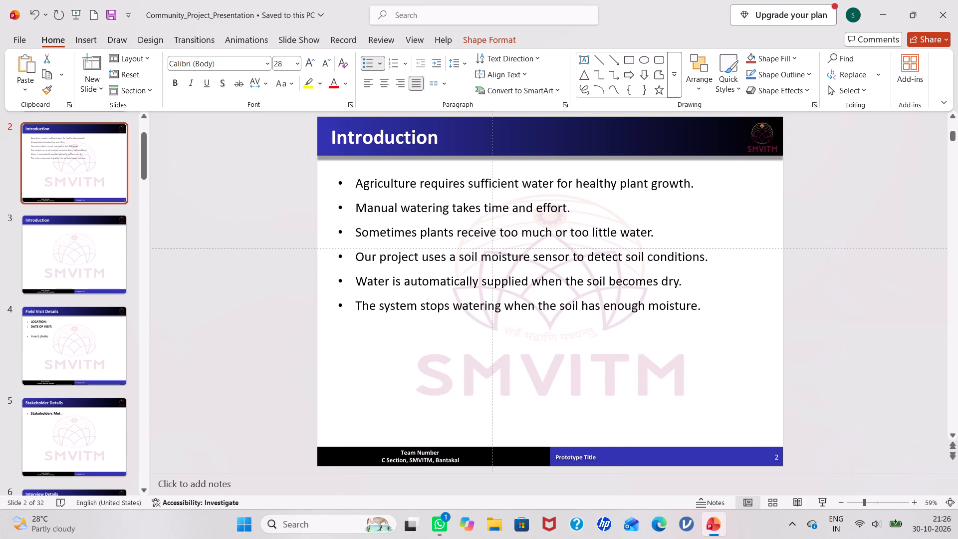
click(278, 263)
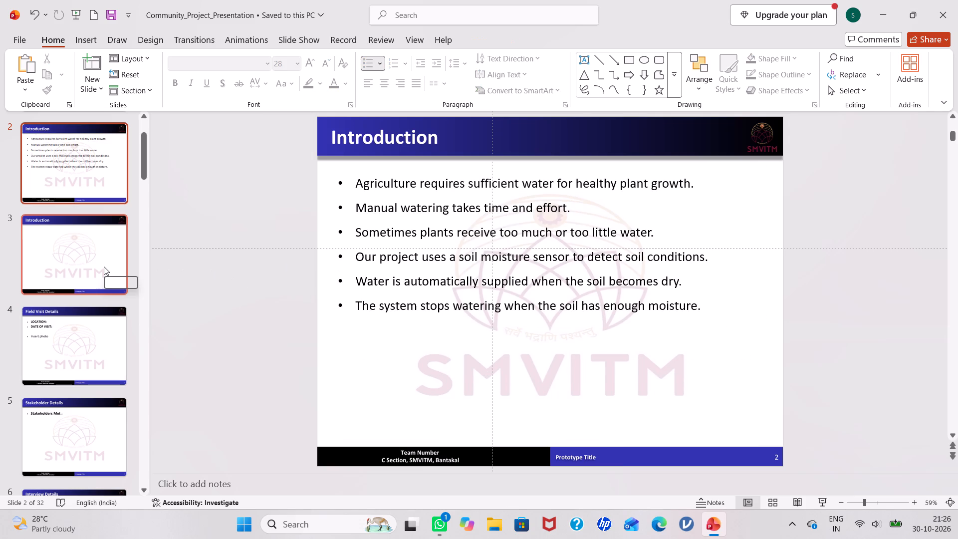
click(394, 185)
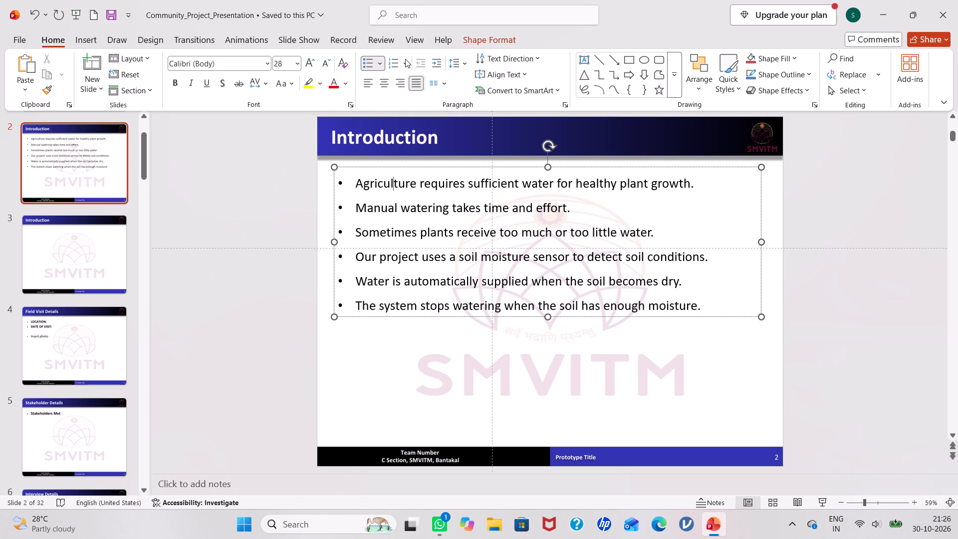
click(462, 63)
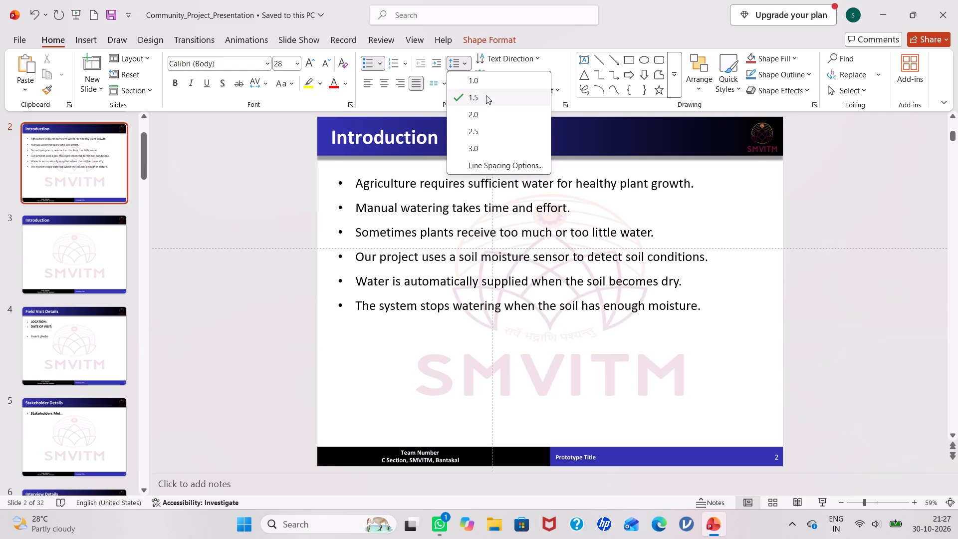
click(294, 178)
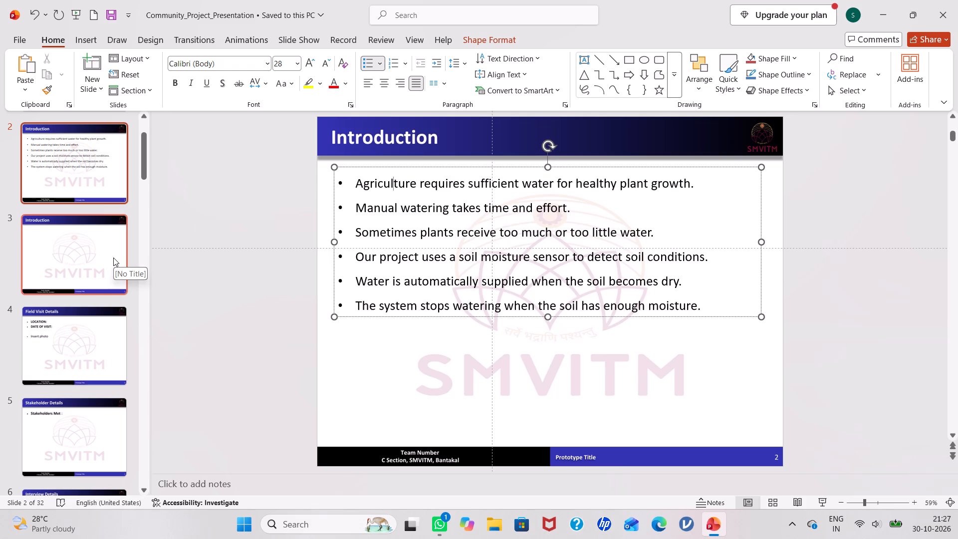
Review the template's placeholder content on the second Introduction, Field Visit Details, Stakeholder Details and Interview Details slides.
scroll(77, 189, up, 1)
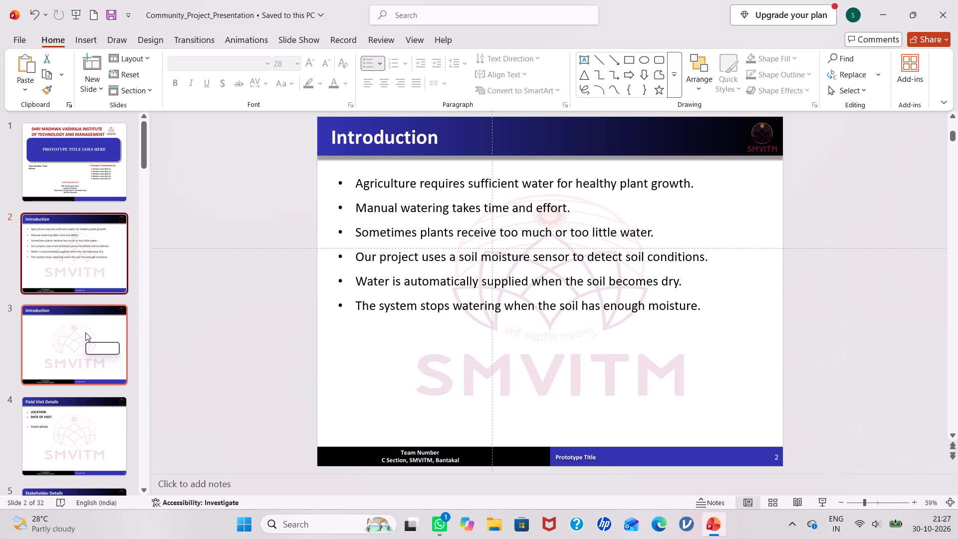
click(78, 437)
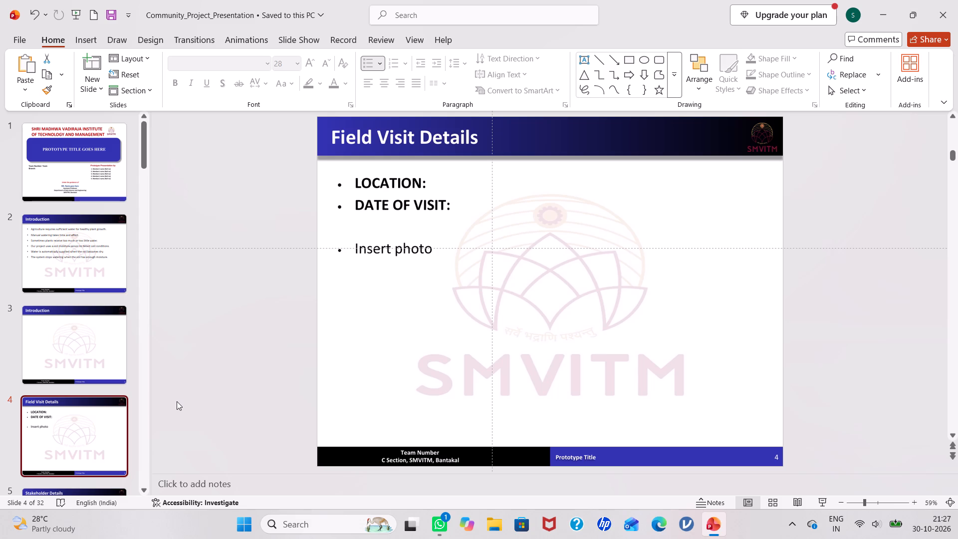
scroll(117, 446, down, 1)
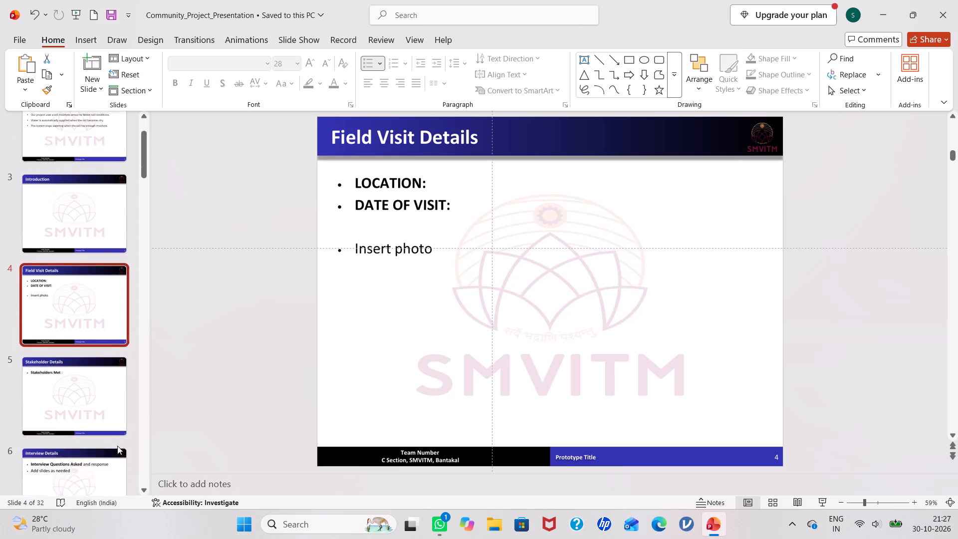
scroll(117, 446, down, 1)
click(68, 213)
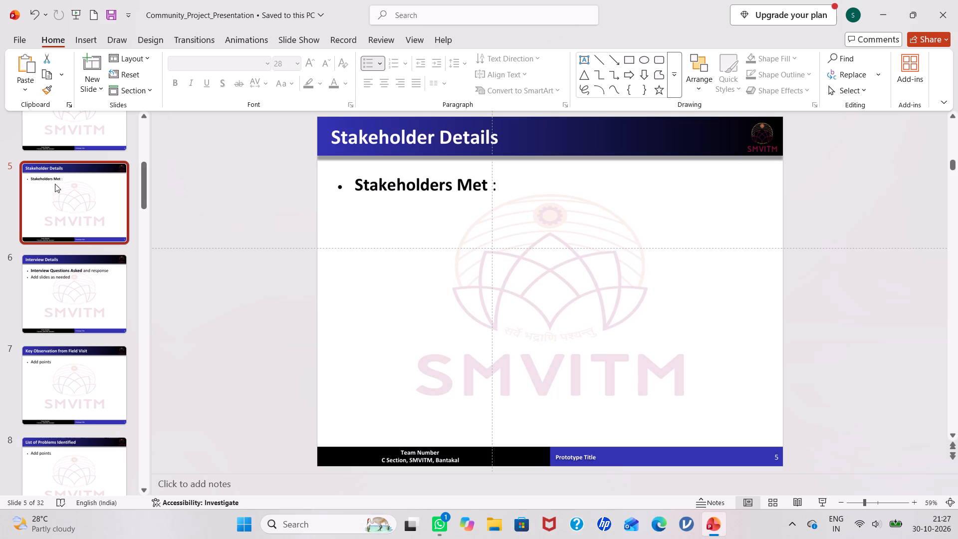
scroll(75, 128, up, 2)
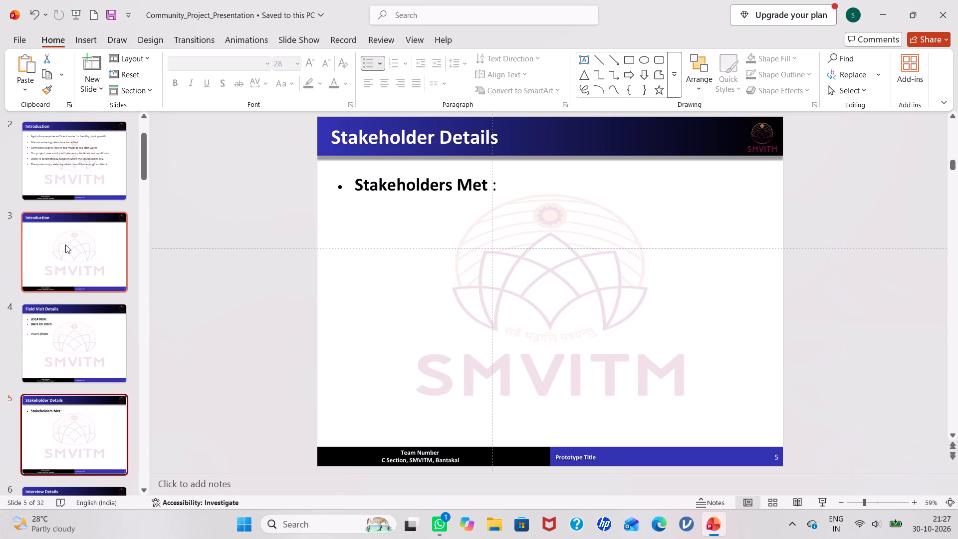
click(65, 245)
click(73, 340)
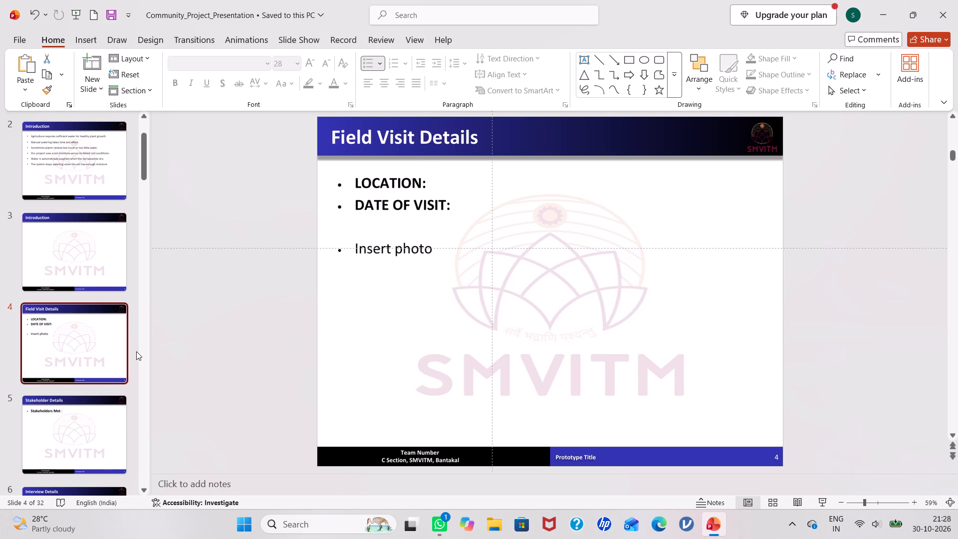
scroll(136, 351, down, 2)
click(99, 316)
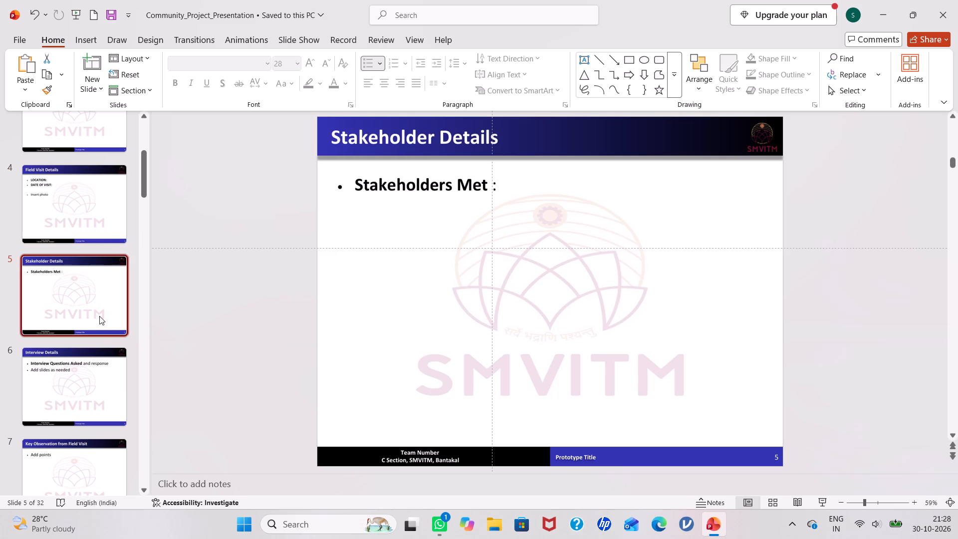
click(91, 375)
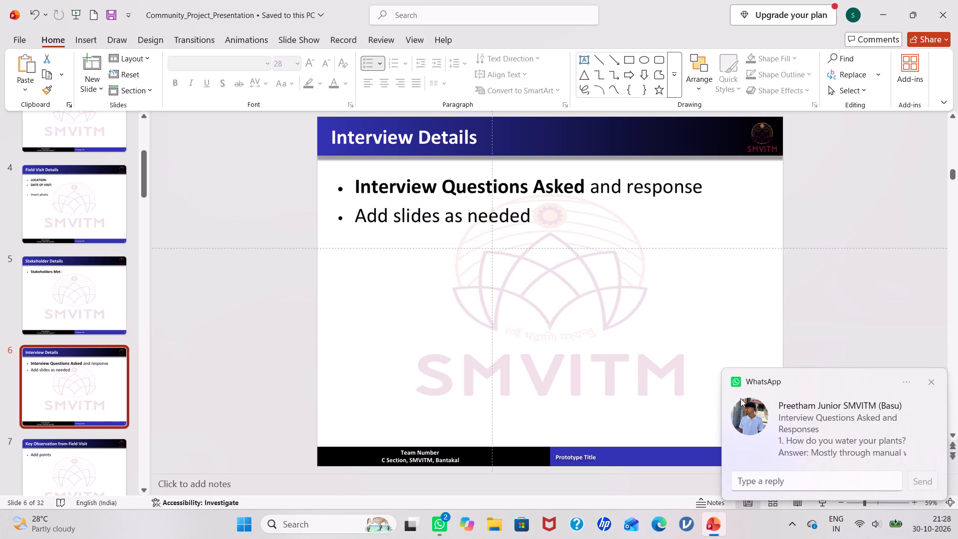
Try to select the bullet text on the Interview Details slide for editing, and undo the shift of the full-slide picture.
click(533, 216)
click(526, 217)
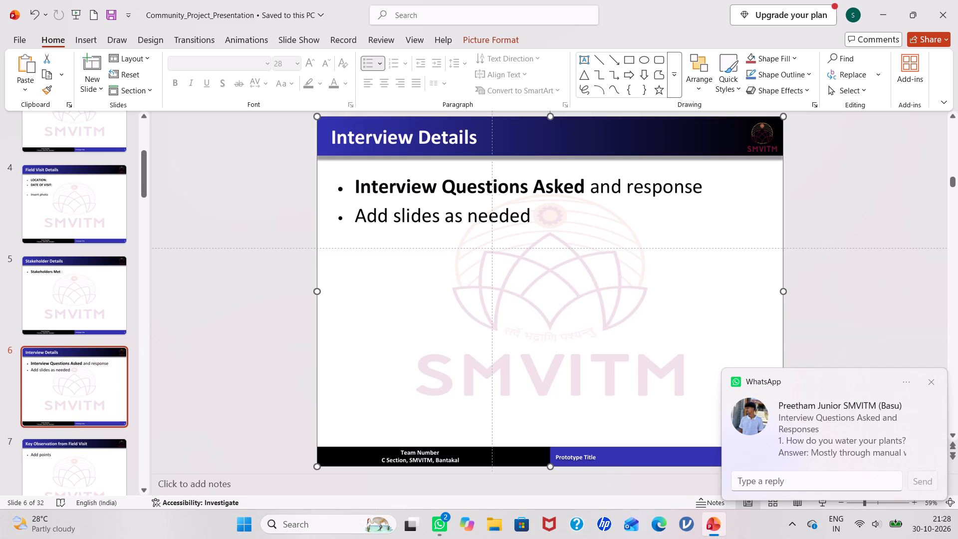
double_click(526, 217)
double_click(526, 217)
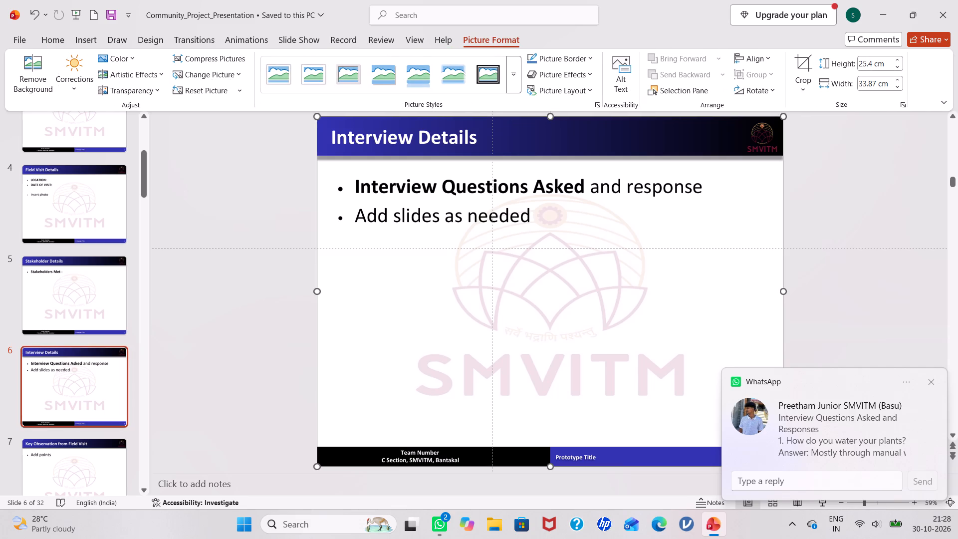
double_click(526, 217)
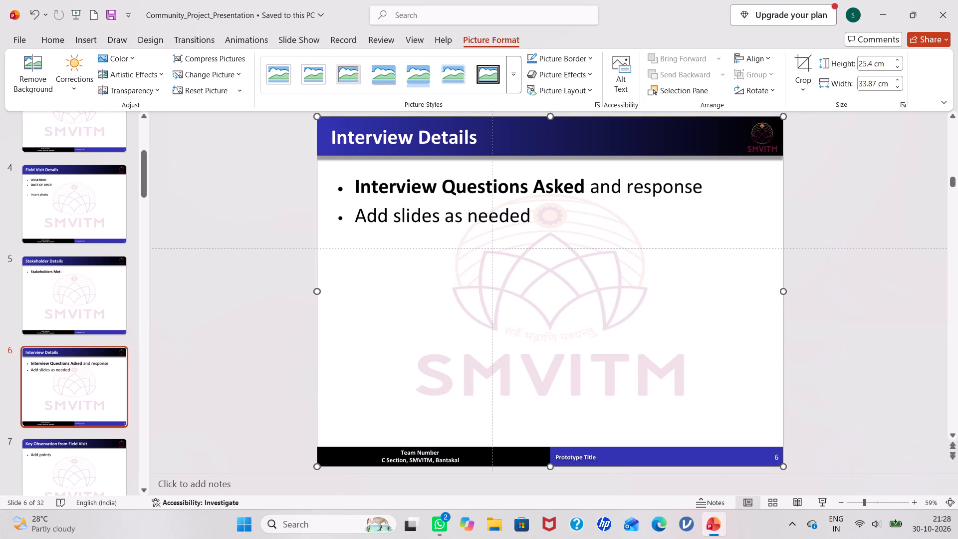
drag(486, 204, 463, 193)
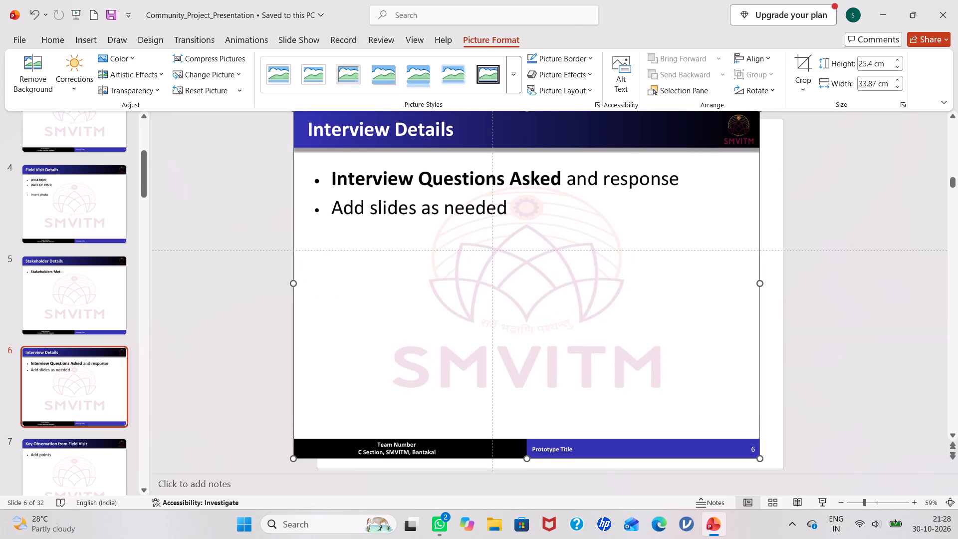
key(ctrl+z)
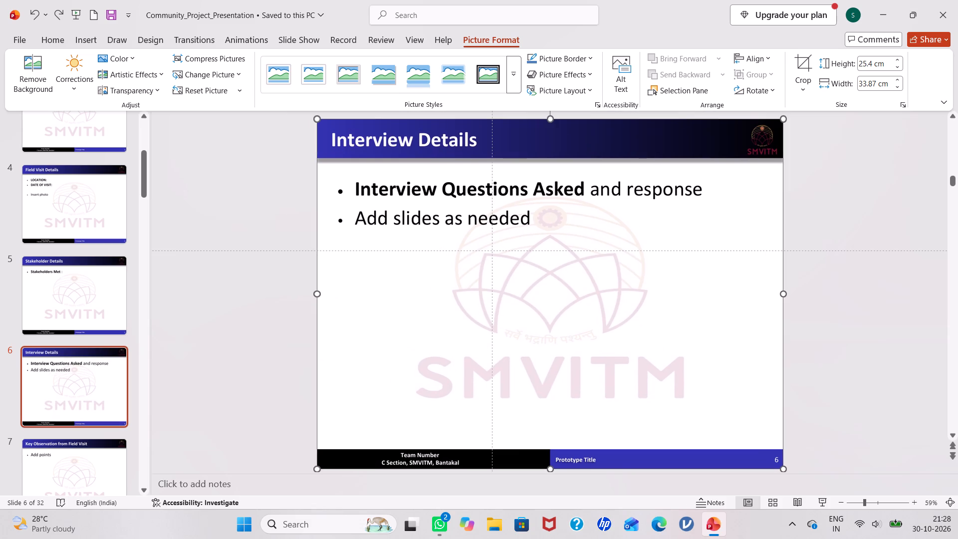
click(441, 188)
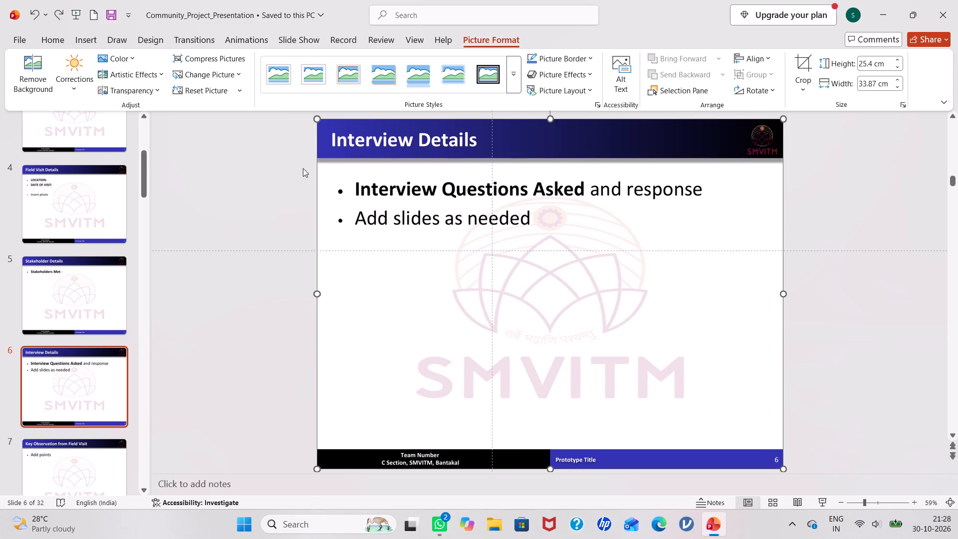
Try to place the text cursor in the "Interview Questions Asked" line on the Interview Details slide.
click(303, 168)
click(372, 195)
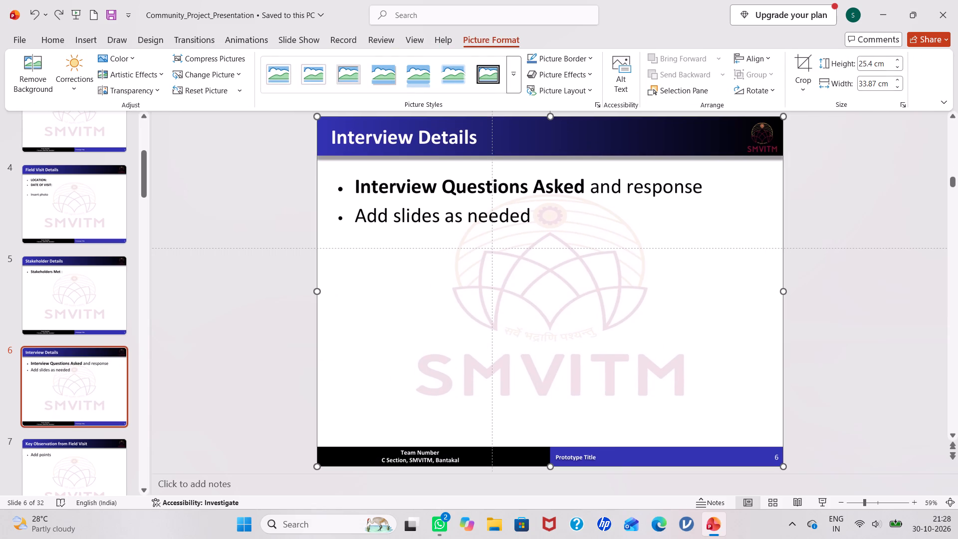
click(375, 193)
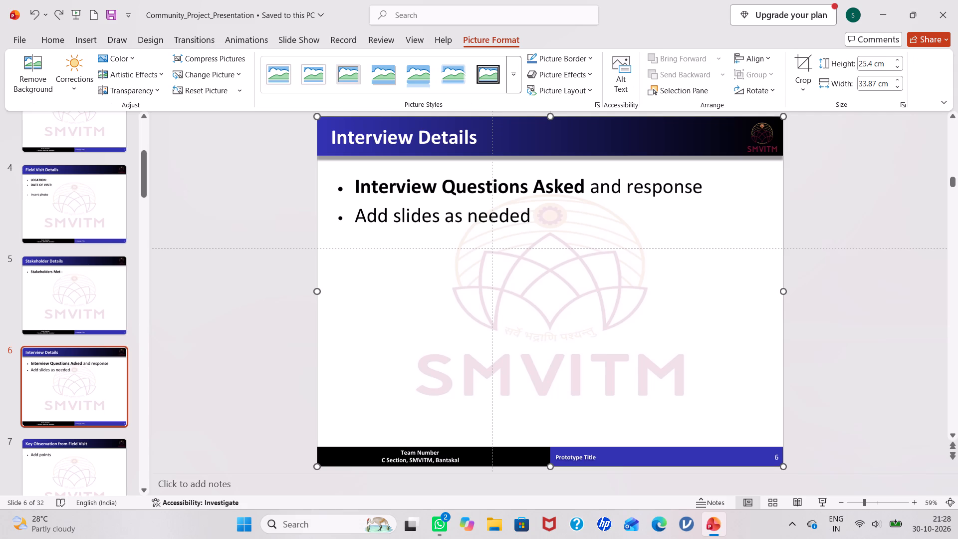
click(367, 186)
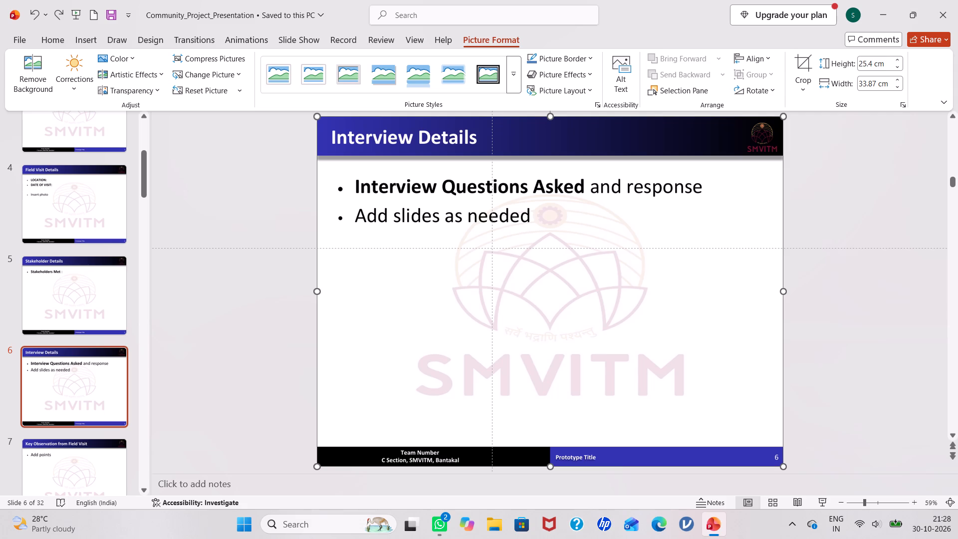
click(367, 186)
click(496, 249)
Go back to the Stakeholder Details slide, slide 5.
click(86, 272)
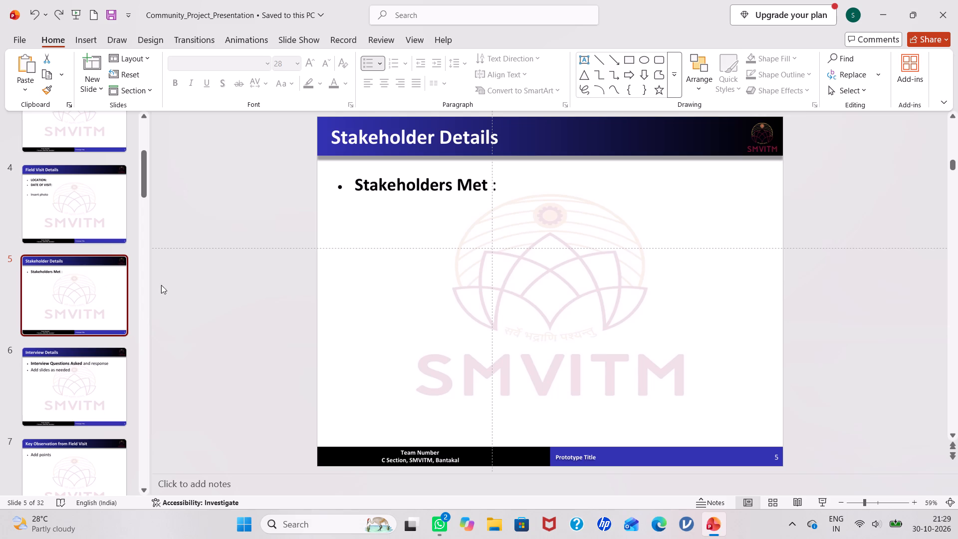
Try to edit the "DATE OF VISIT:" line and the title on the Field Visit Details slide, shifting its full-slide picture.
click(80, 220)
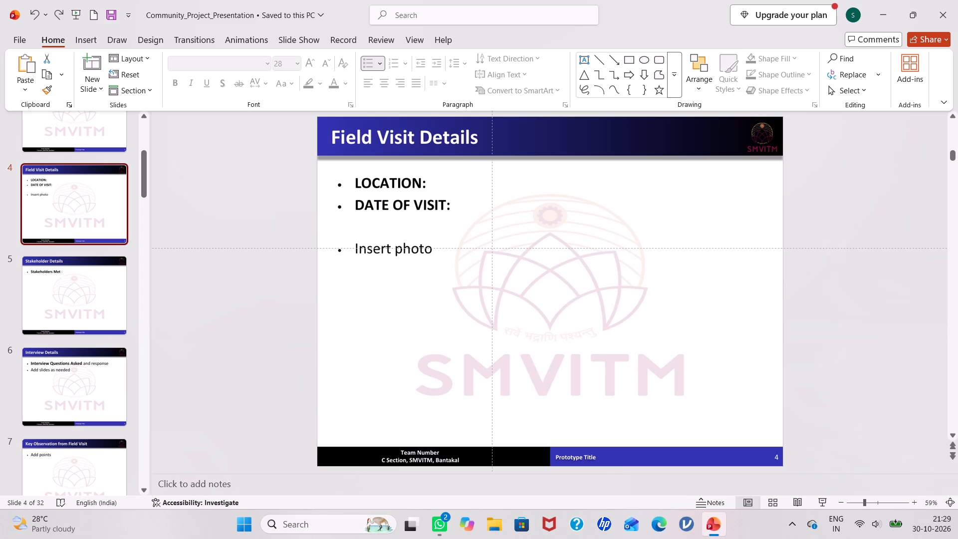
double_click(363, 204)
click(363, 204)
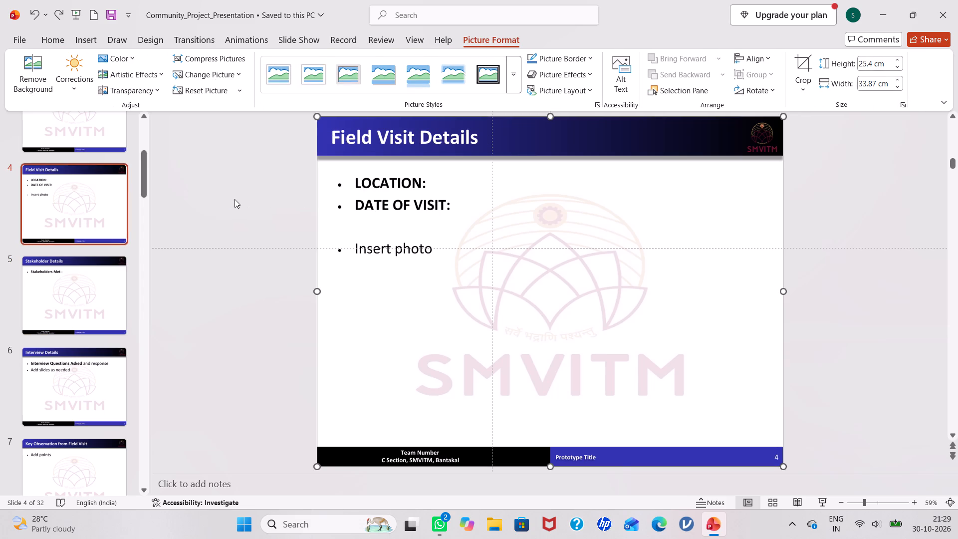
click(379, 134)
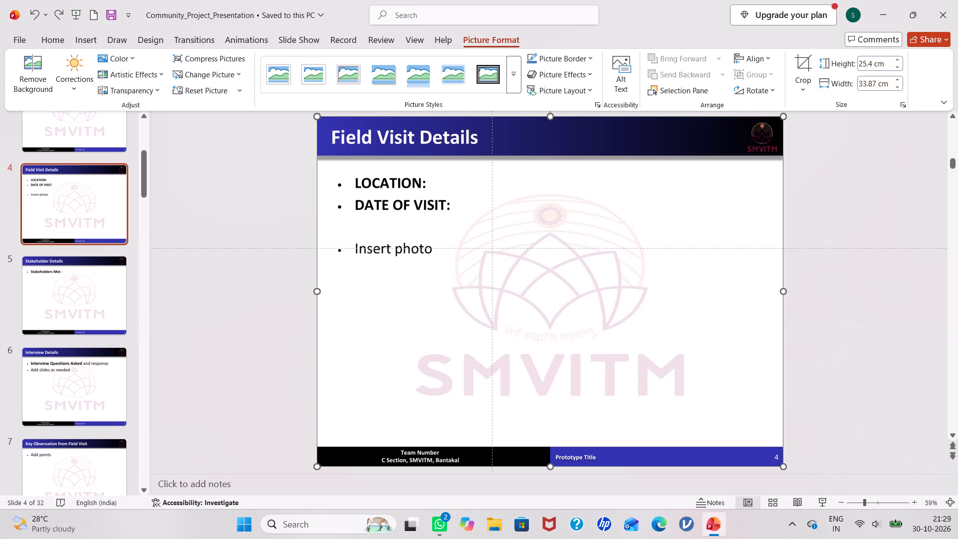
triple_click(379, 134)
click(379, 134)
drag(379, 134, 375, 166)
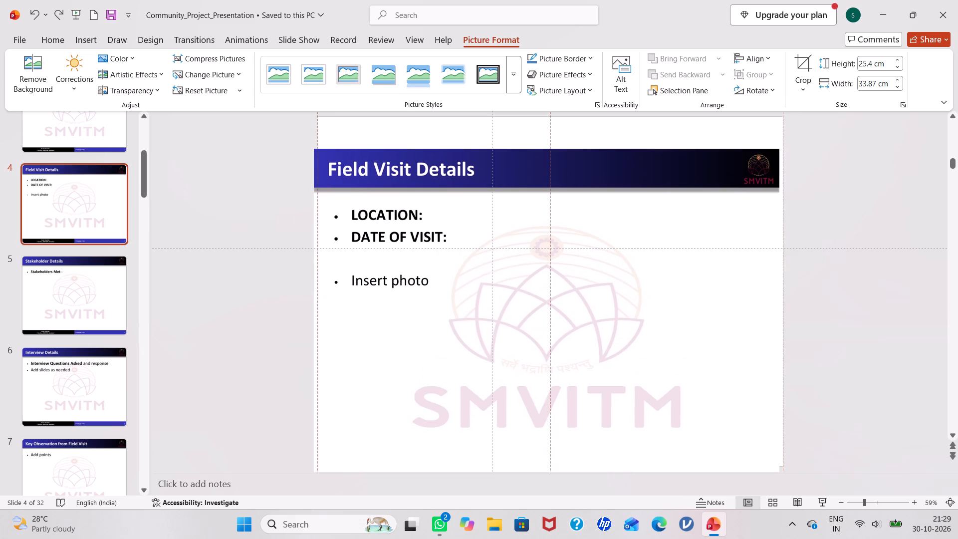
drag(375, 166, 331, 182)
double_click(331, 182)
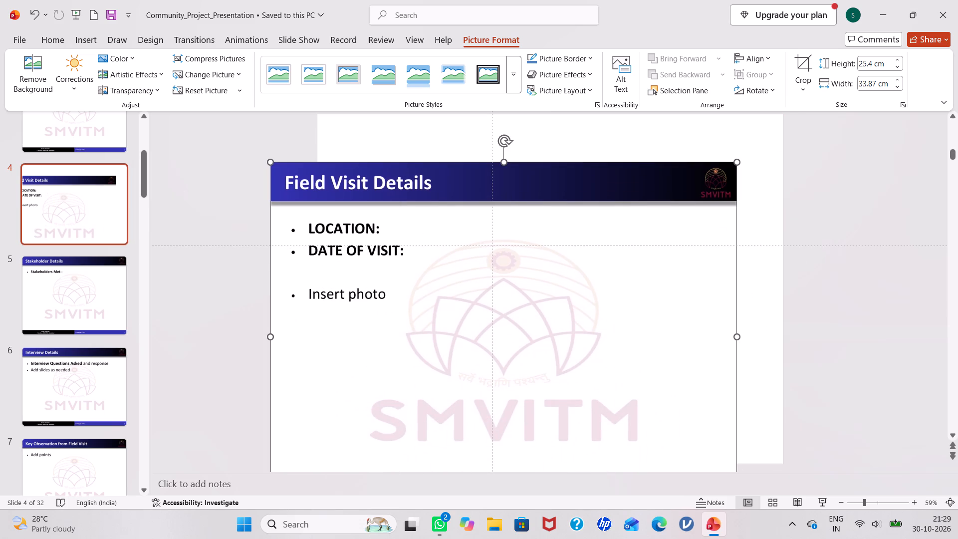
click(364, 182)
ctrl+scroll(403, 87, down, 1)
Undo the picture move on the Field Visit Details slide and the latest font size change on the Introduction bullet points.
key(ctrl+z)
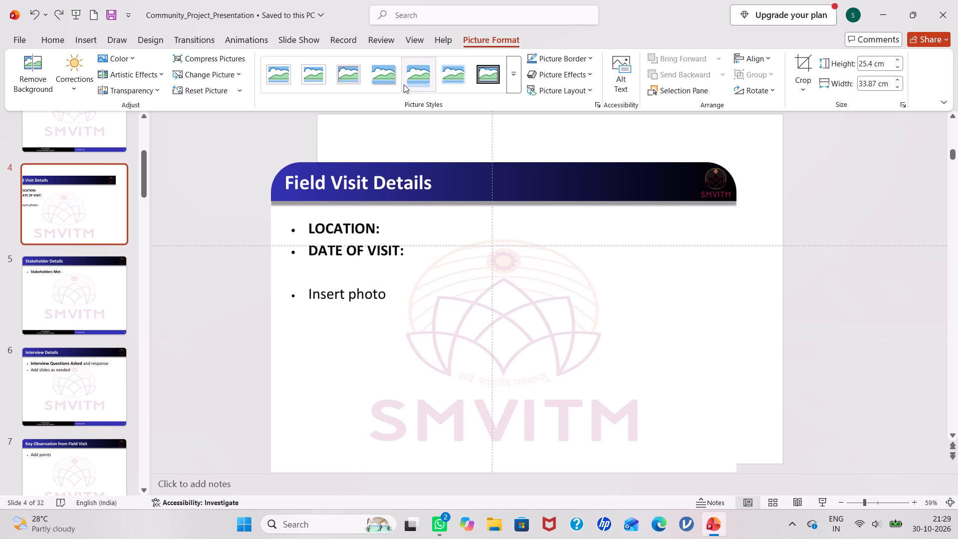
key(ctrl+z)
key(ctrl+z)
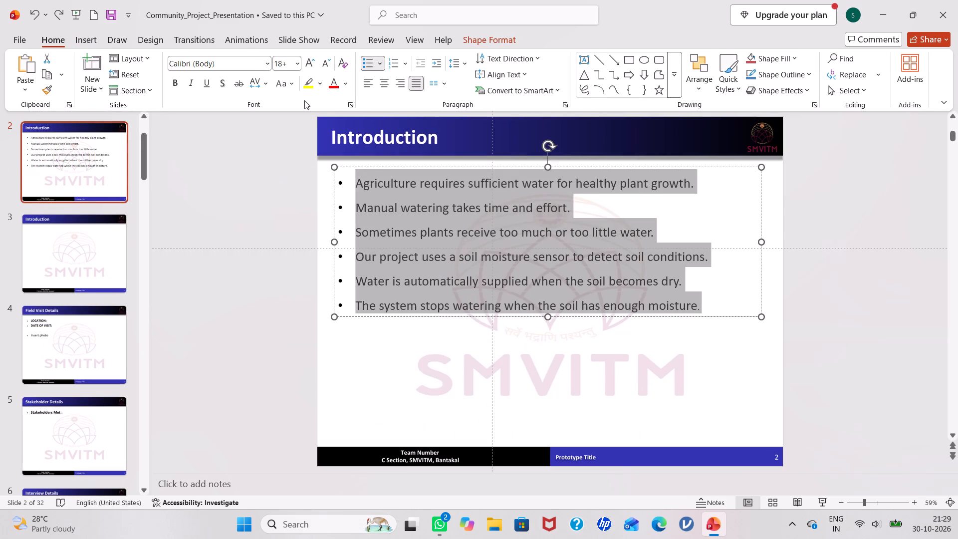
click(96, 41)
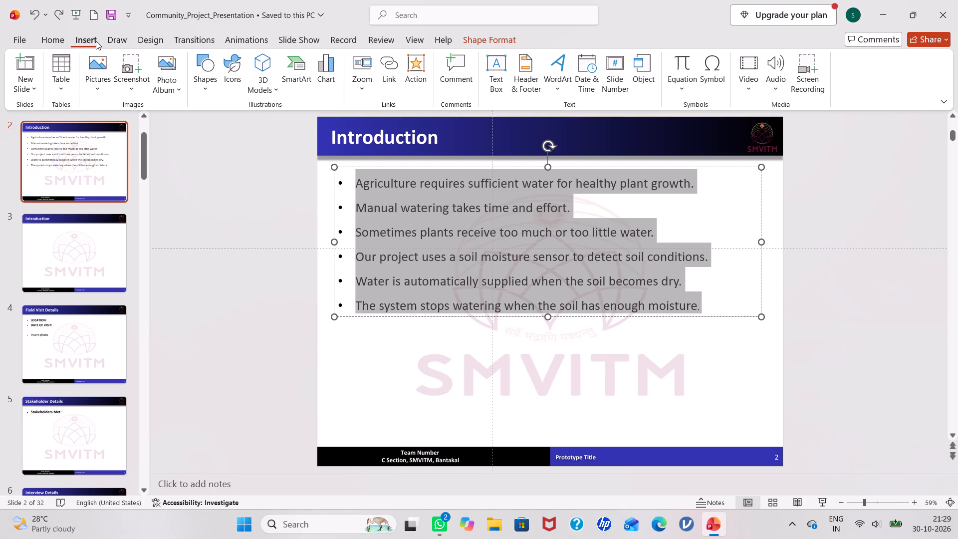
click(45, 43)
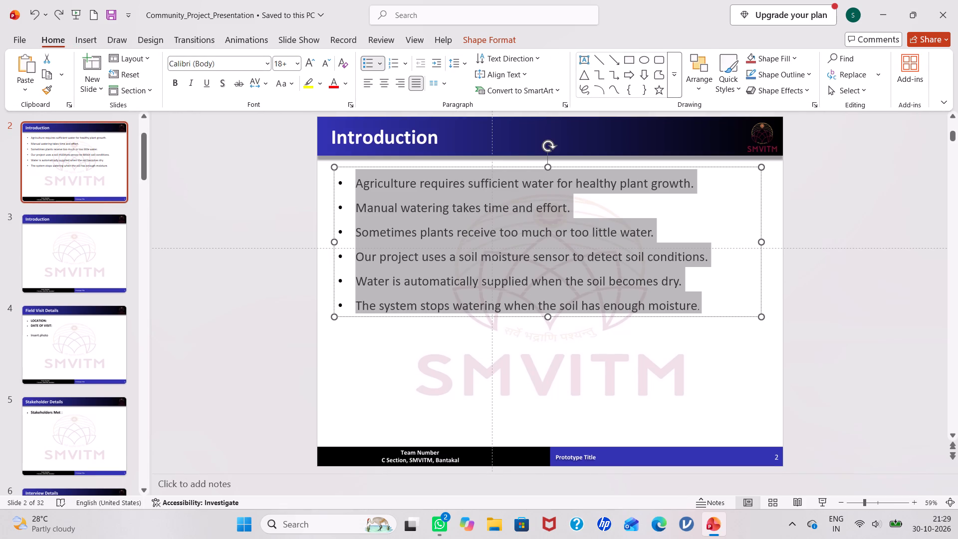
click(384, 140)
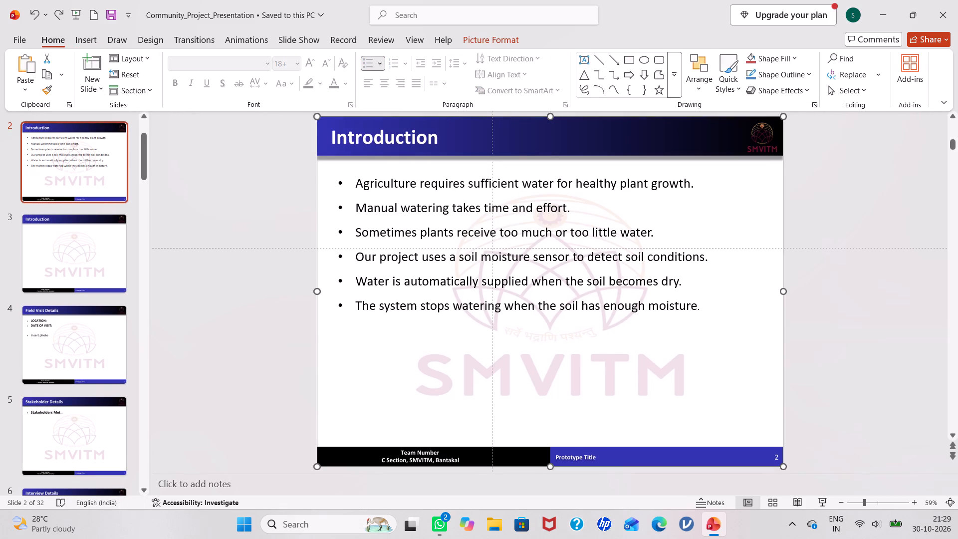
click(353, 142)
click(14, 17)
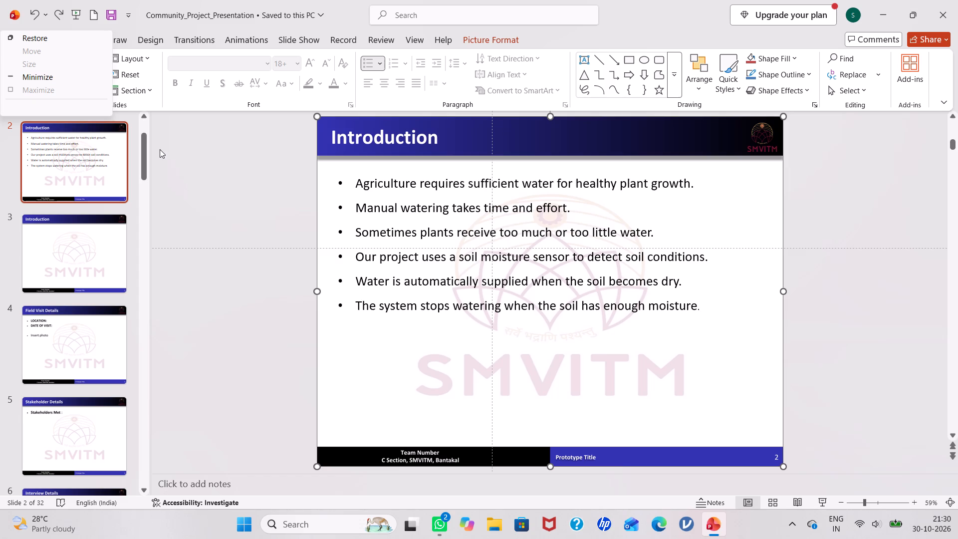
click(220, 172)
Open the export options for the Community_Project_Presentation file.
click(19, 43)
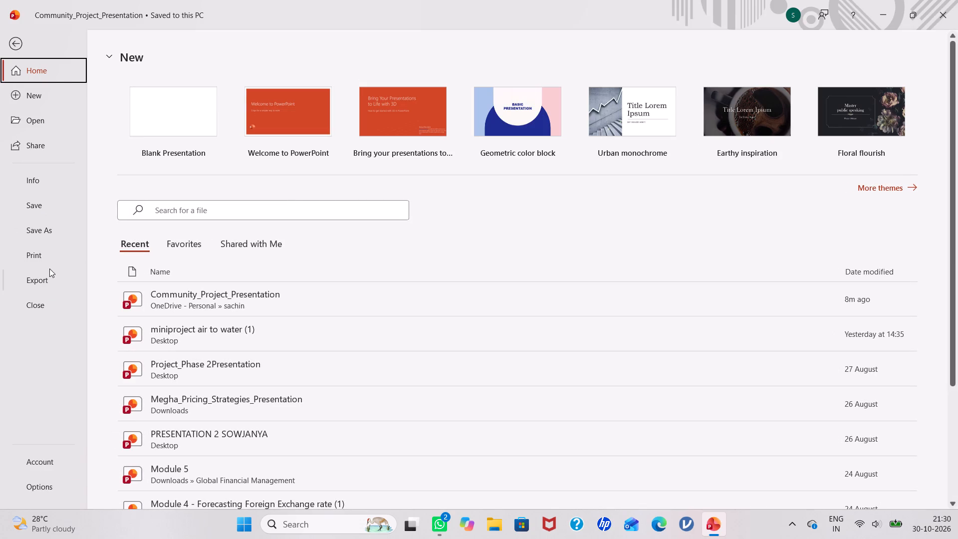
click(47, 278)
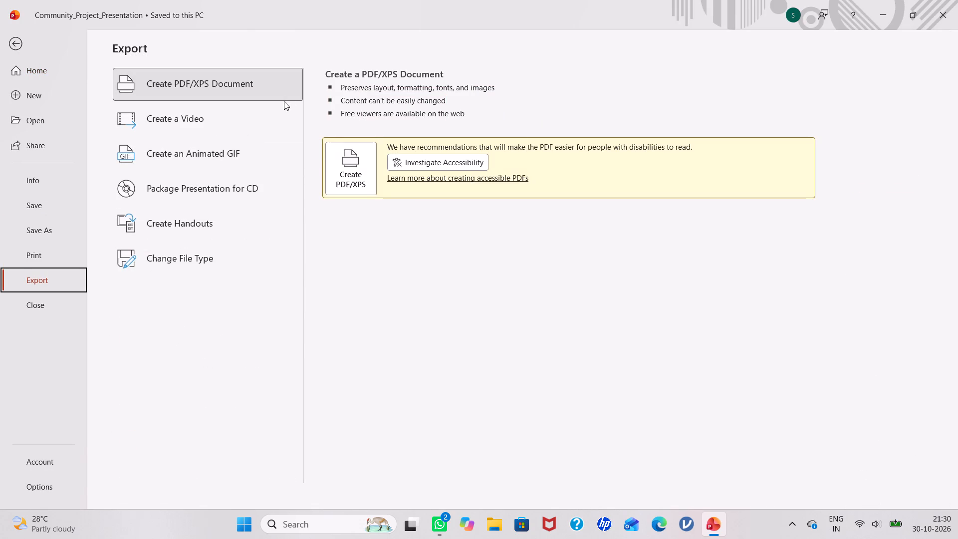
View the PDF/XPS document export option, and return to the Introduction slide without exporting.
click(248, 91)
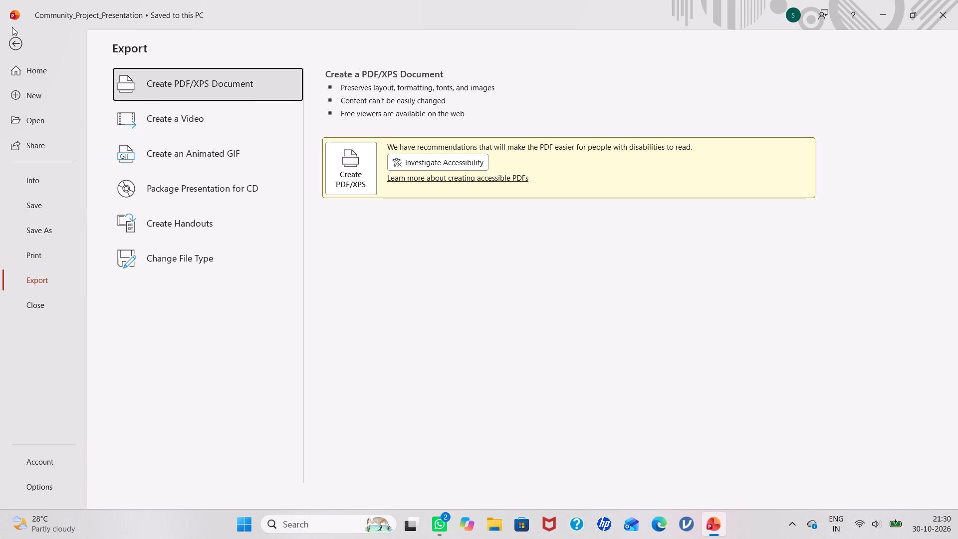
click(12, 43)
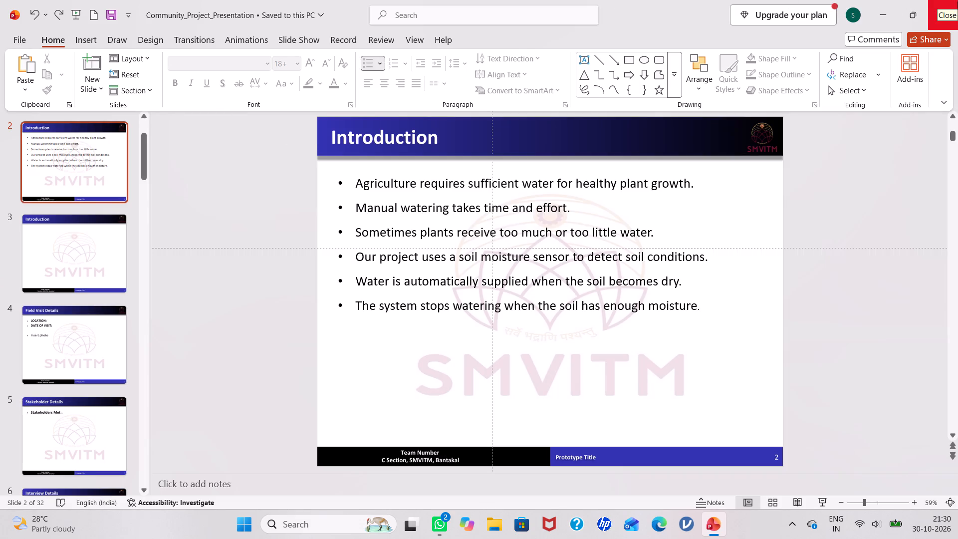
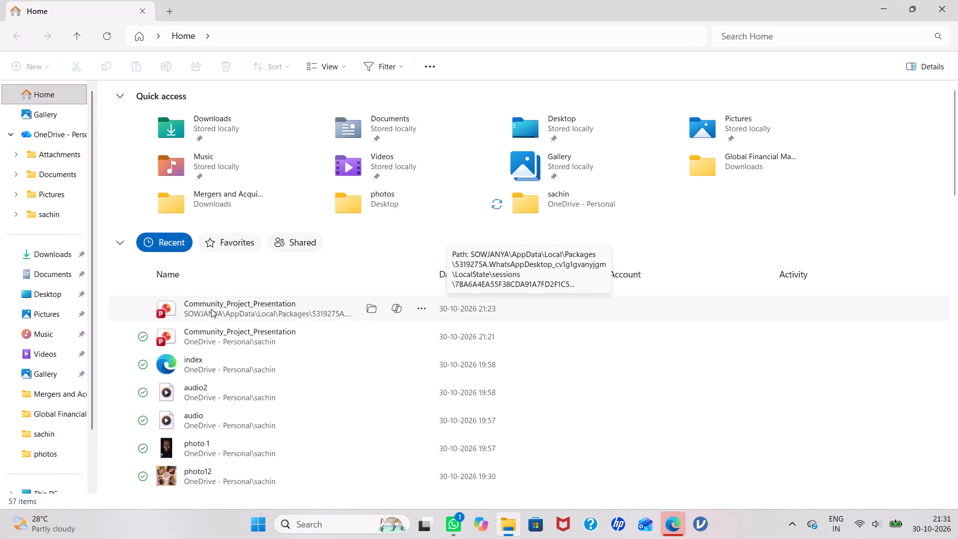
Open the most recent Community_Project_Presentation file, the copy stored under the WhatsApp AppData path, with PowerPoint.
click(414, 309)
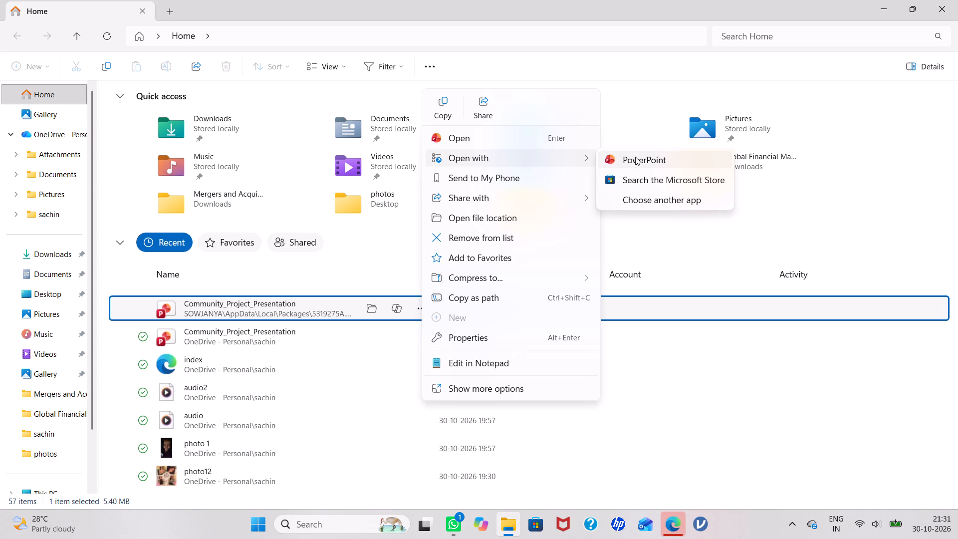
click(636, 157)
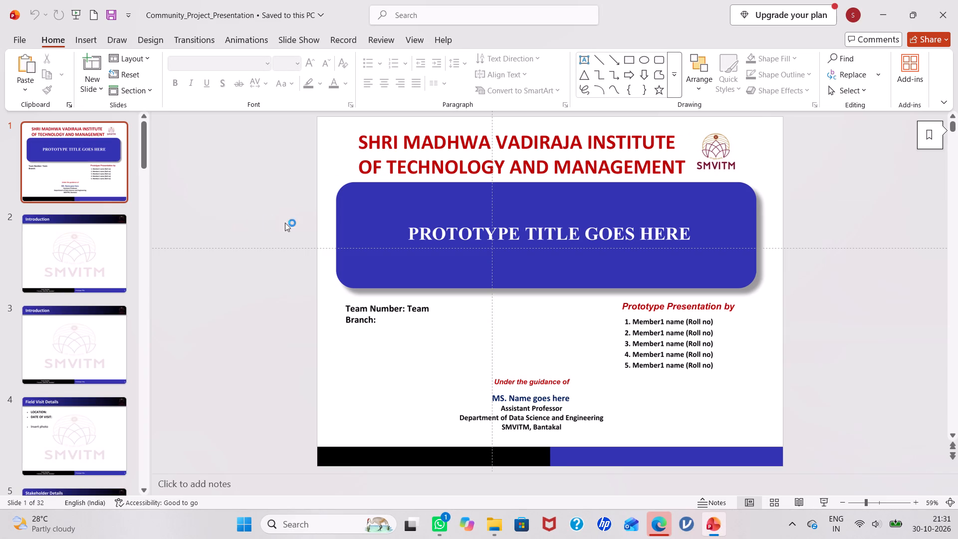
Glance at the Introduction slide 2, return to title slide 1, and move its full-slide picture slightly up and left.
click(33, 245)
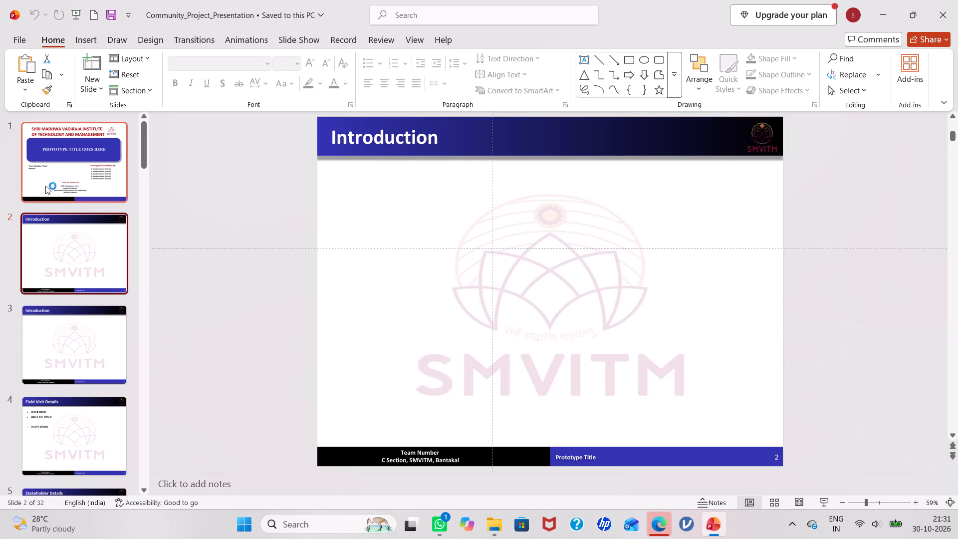
click(45, 186)
click(447, 232)
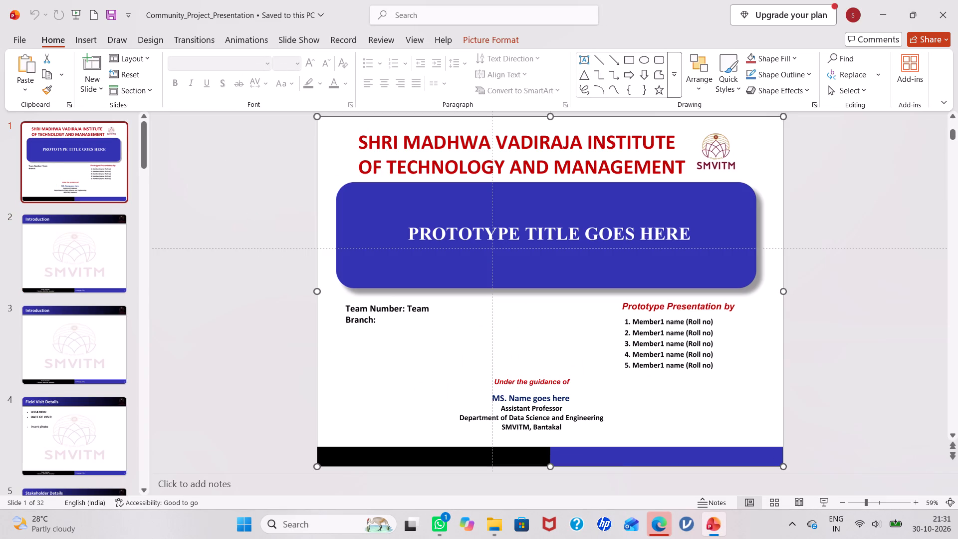
click(427, 155)
drag(427, 155, 418, 146)
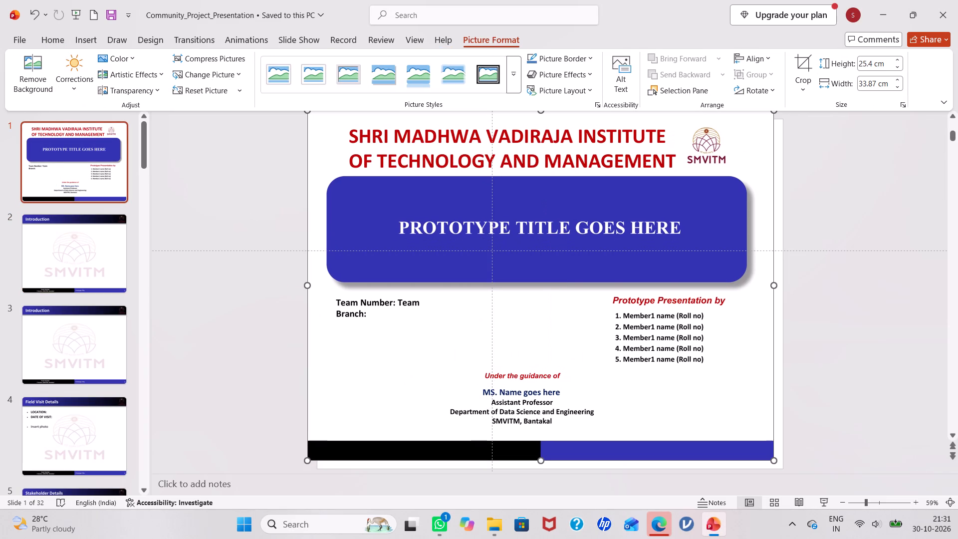
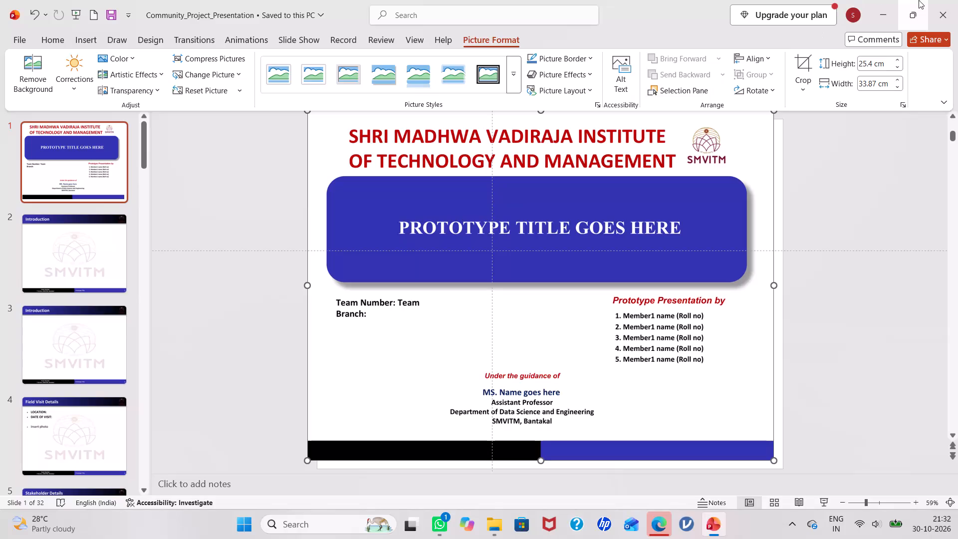
Close the Community_Project_Presentation file without saving the changes.
click(957, 1)
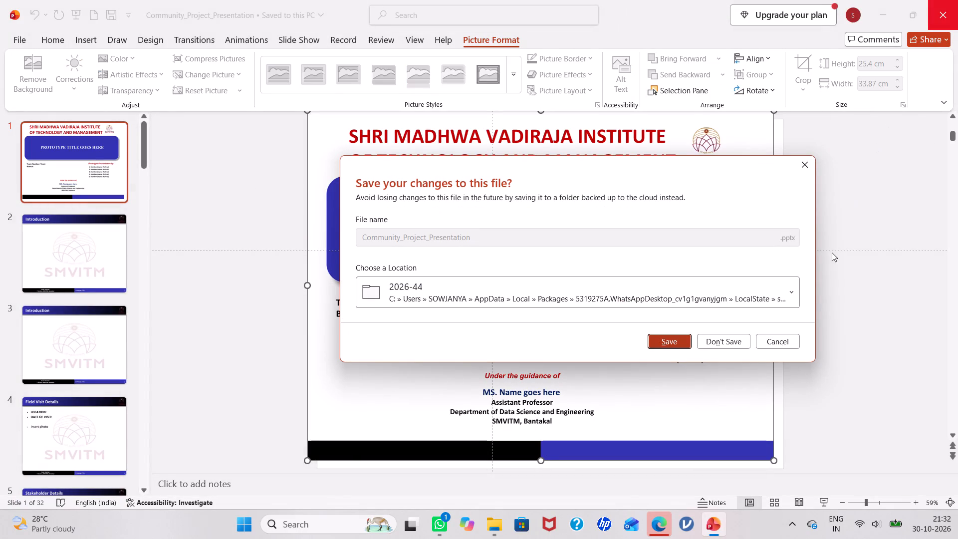
click(732, 341)
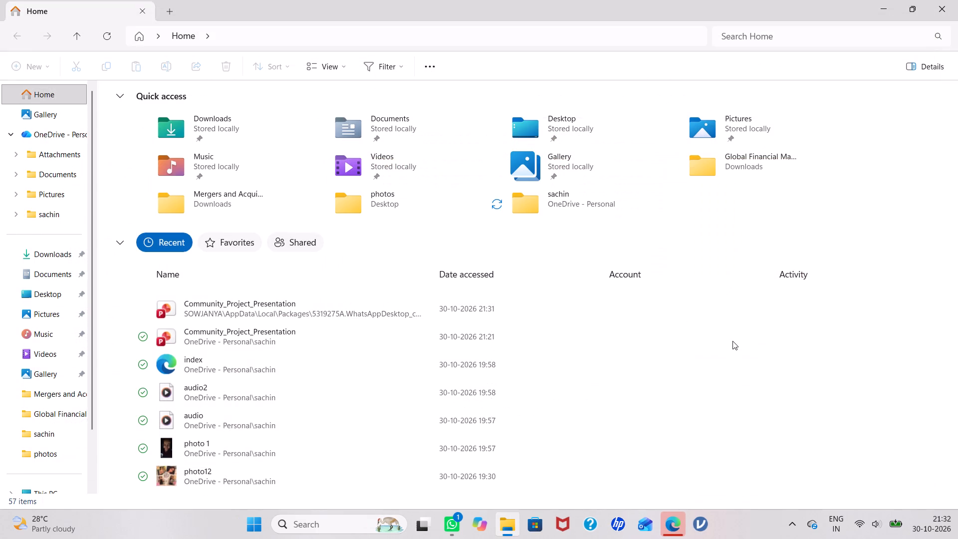
In File Explorer, show the available actions for the most recently accessed Community_Project_Presentation among the recent files.
right_click(486, 311)
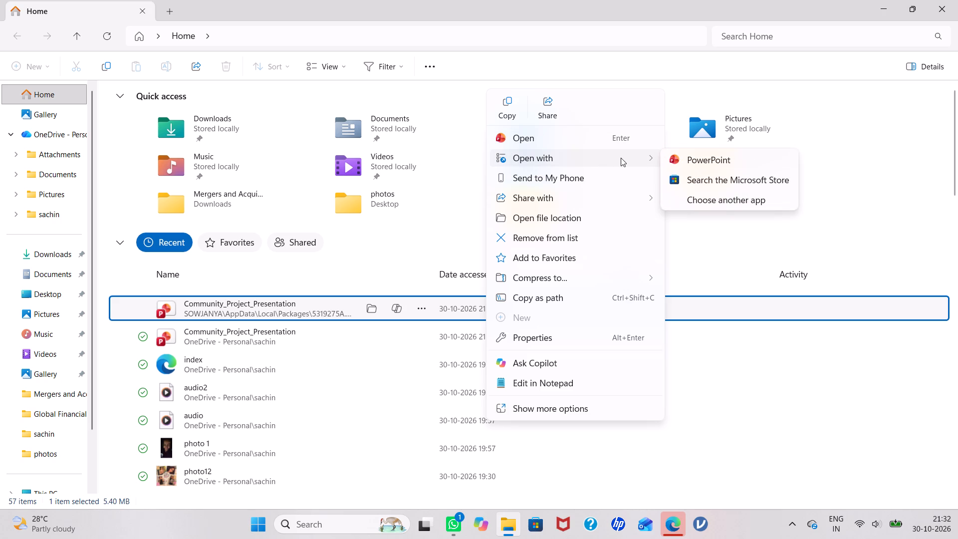
Open the selected Community_Project_Presentation file with PowerPoint and bring its window to the front.
click(671, 161)
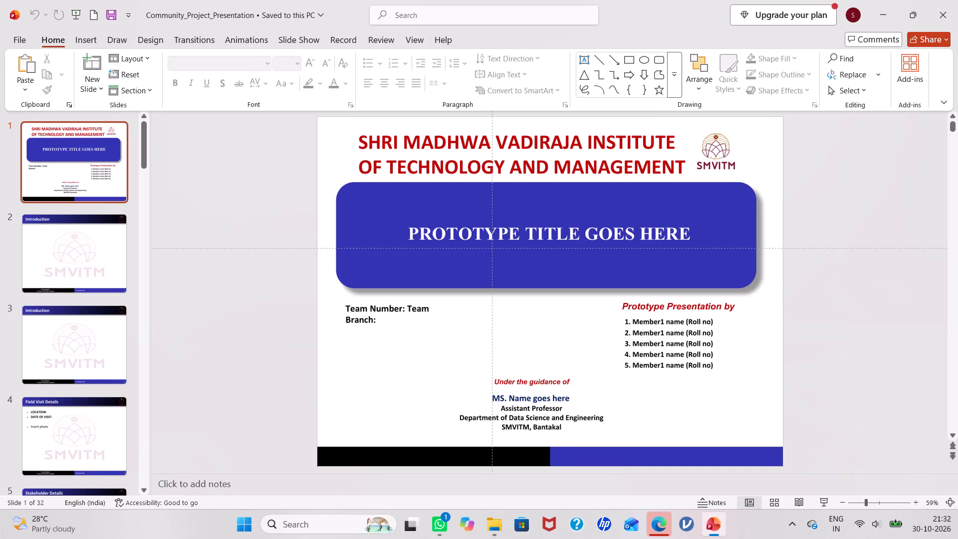
click(715, 522)
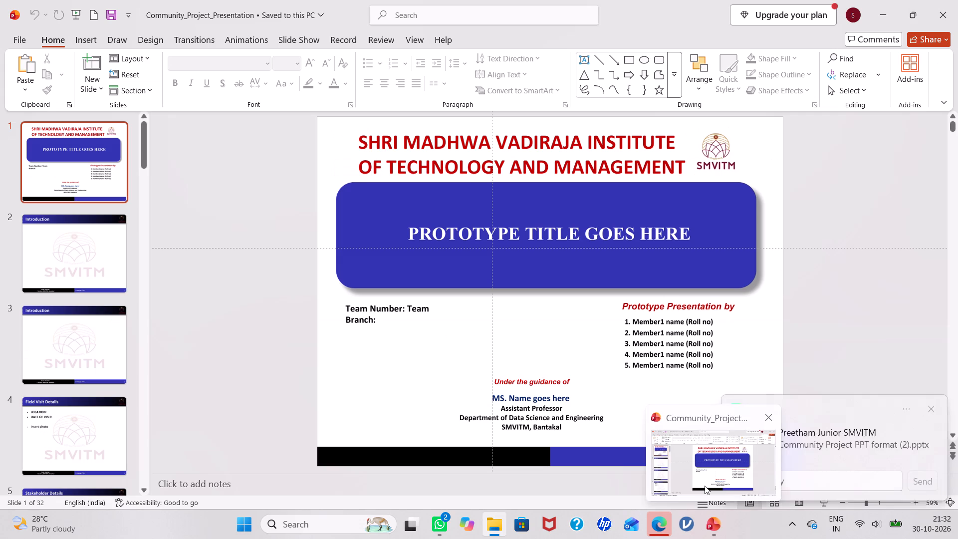
click(705, 486)
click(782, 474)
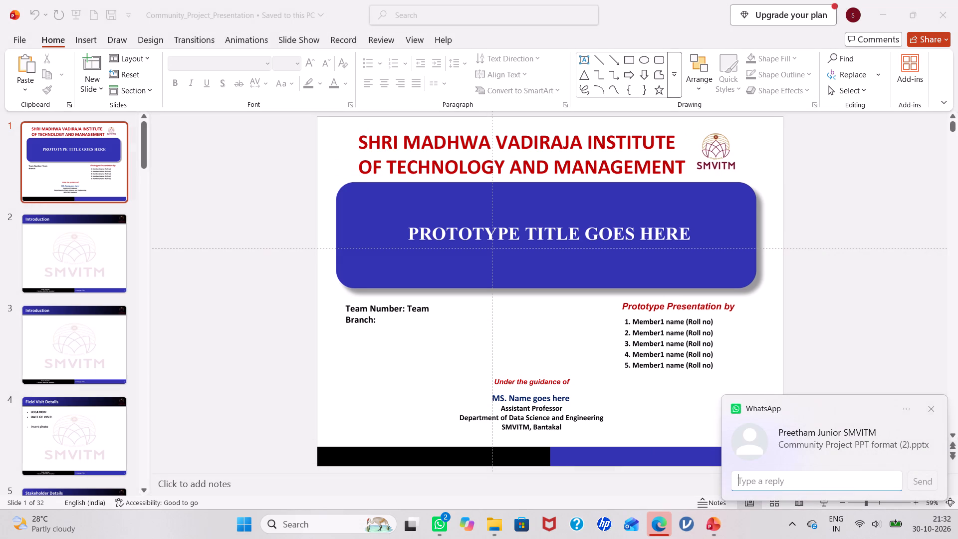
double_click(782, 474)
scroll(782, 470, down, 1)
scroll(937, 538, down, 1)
Minimize the Community_Project_Presentation window to return to File Explorer.
click(895, 0)
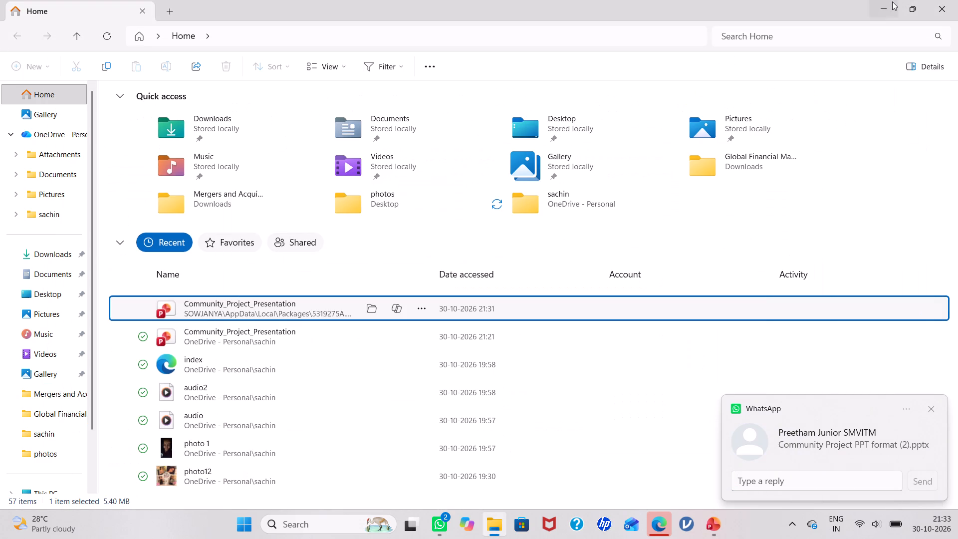
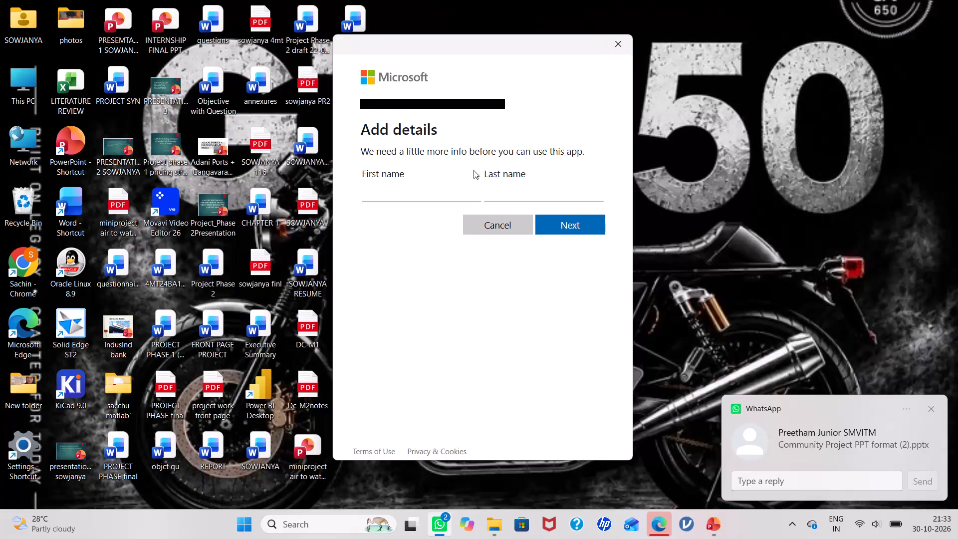
Dismiss the Microsoft "Add details" window without filling in the first and last name.
click(496, 220)
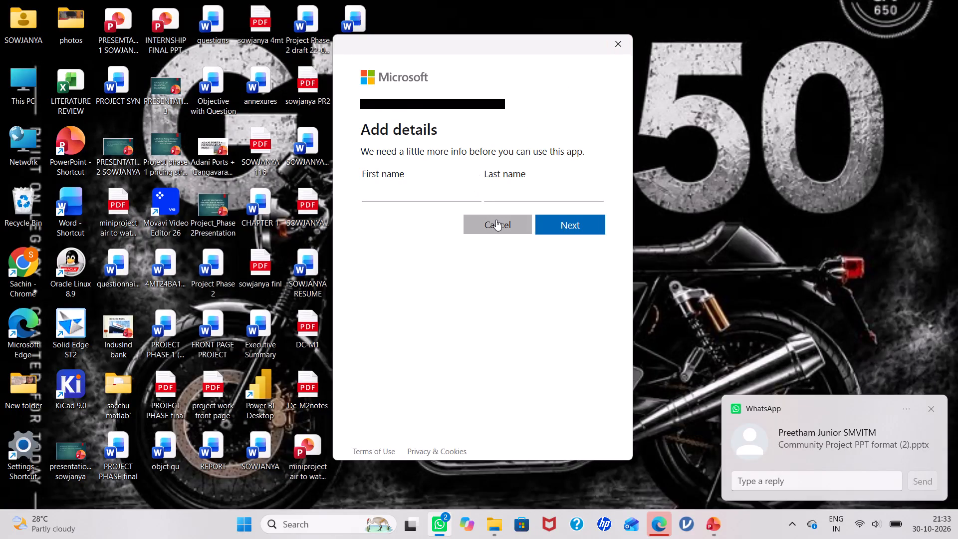
click(494, 219)
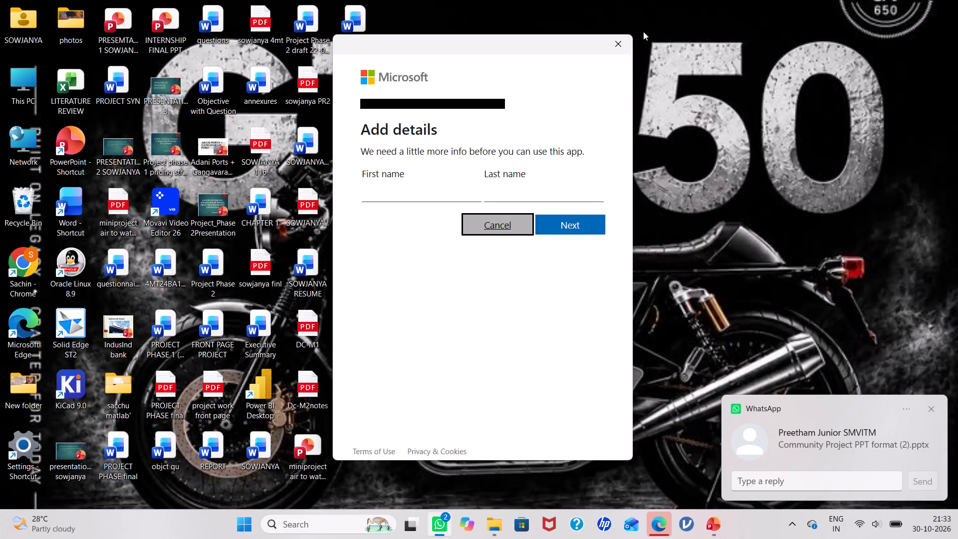
click(616, 38)
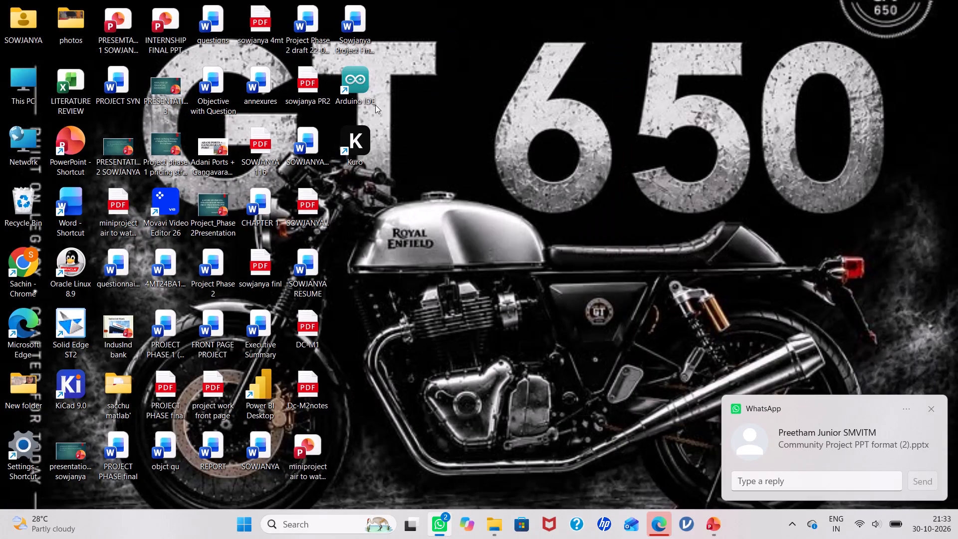
Launch the Kuro app from its desktop shortcut.
double_click(353, 148)
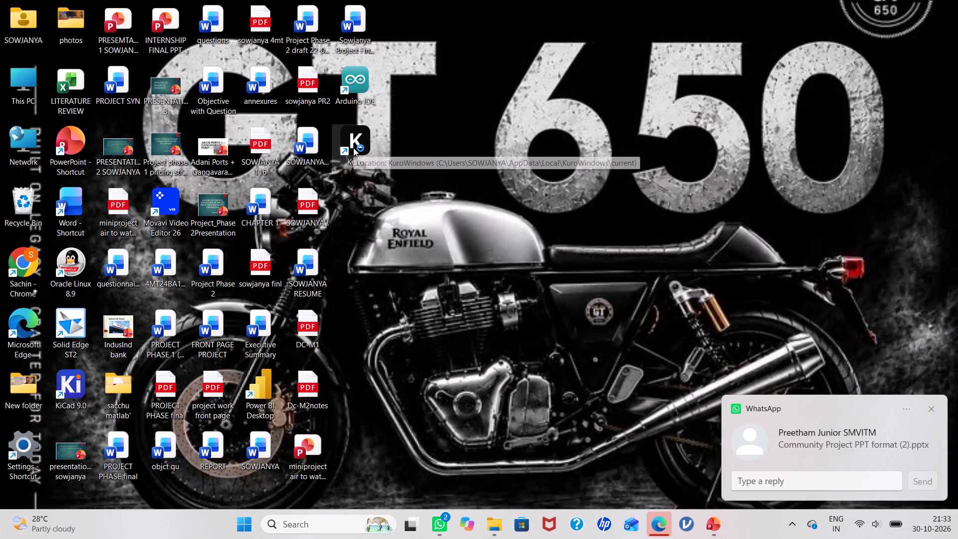
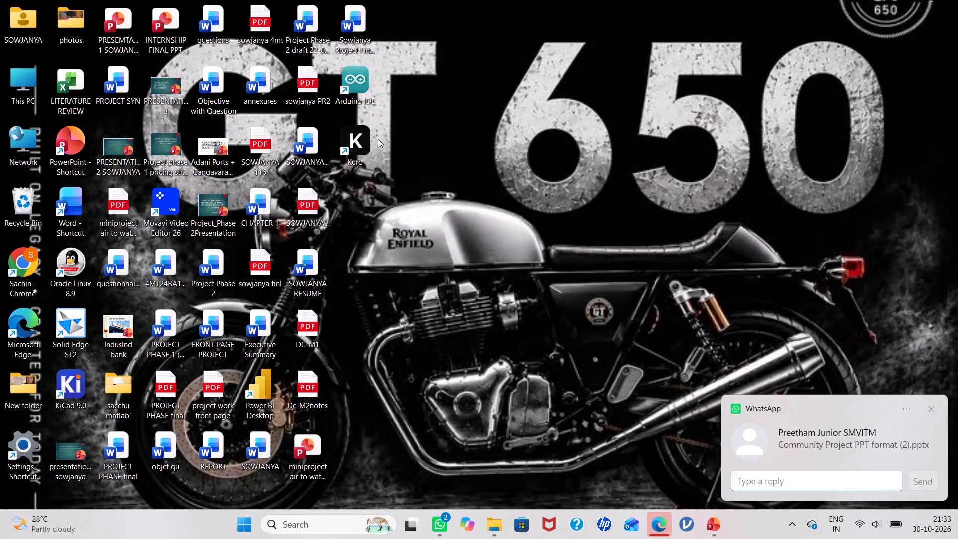
Launch Kuro from its desktop shortcut.
double_click(345, 143)
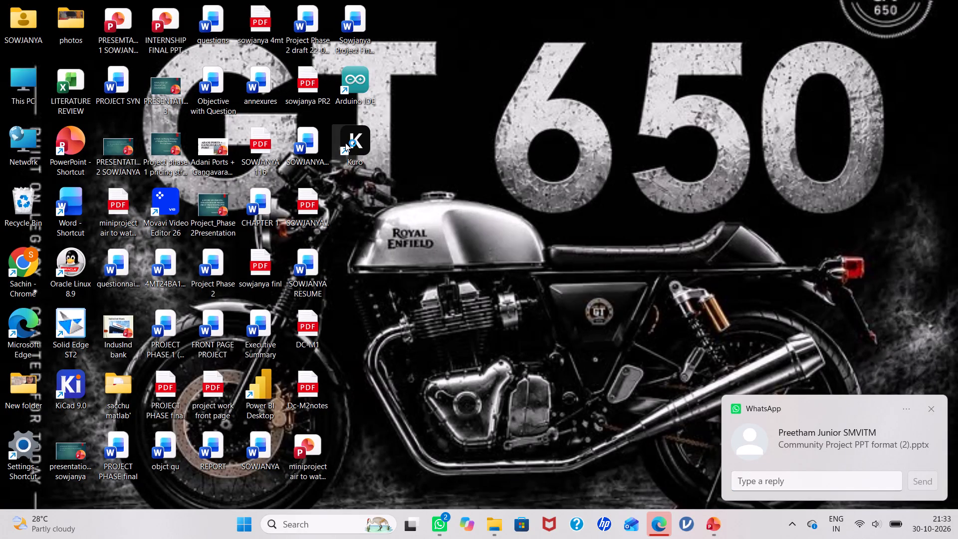
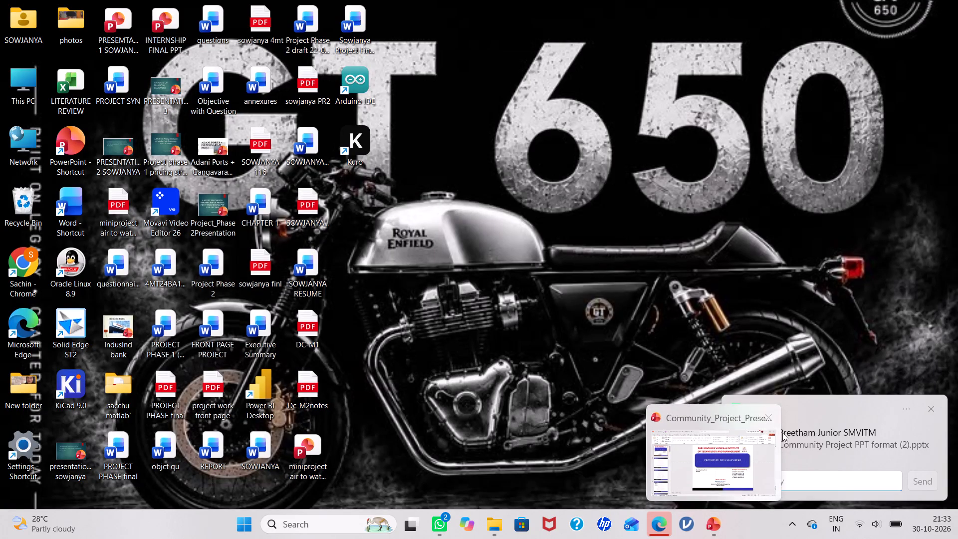
Close the open Community_Project_Presentation window.
click(774, 415)
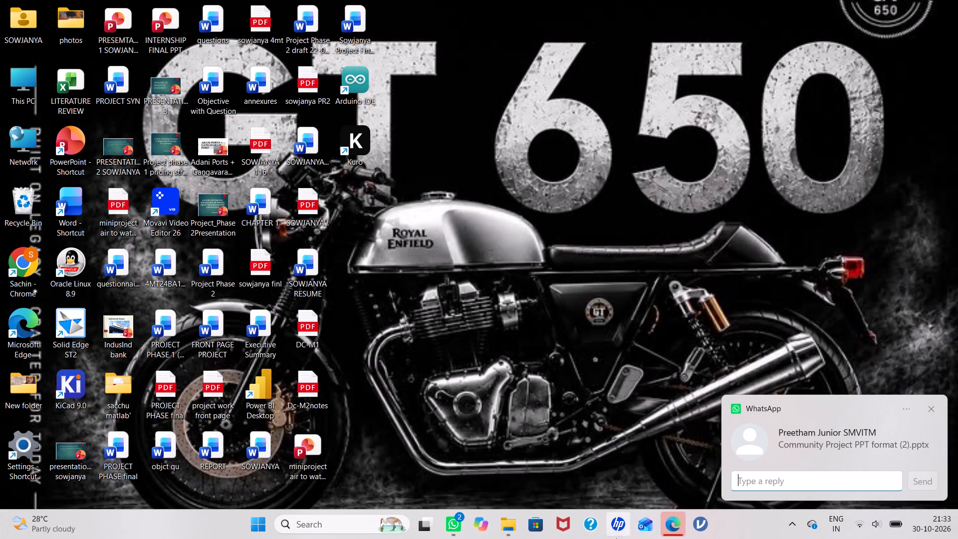
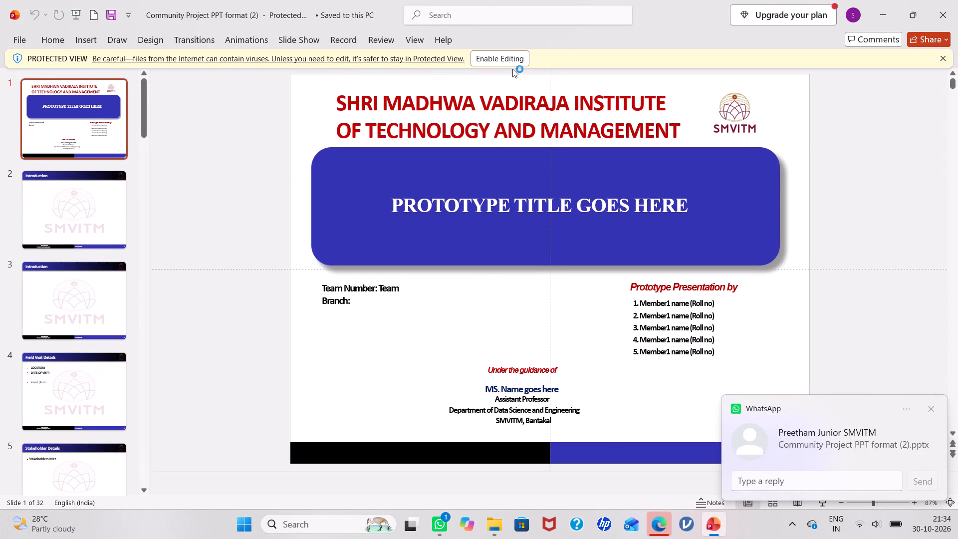
Enable editing for the protected Community Project PPT format (2) presentation and select the prototype title text on slide 1.
click(509, 57)
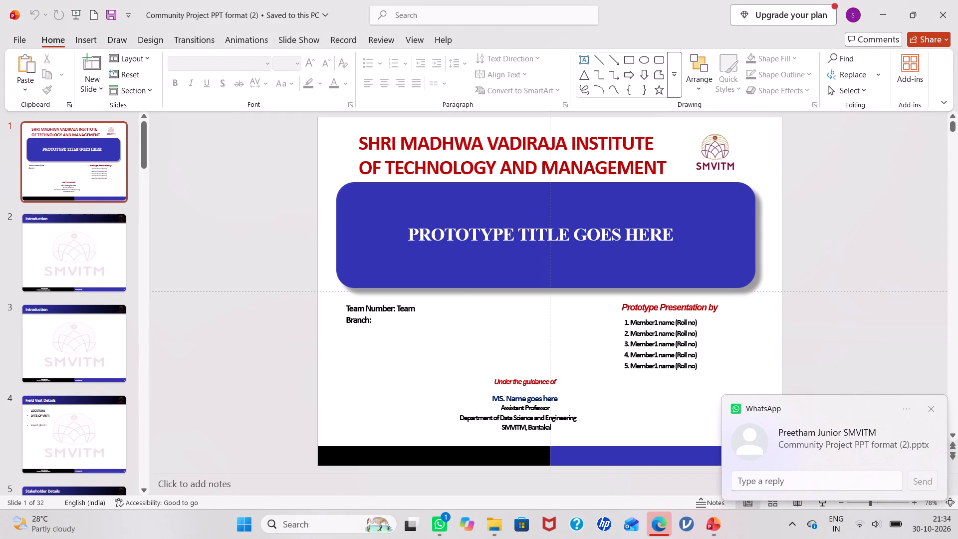
click(487, 231)
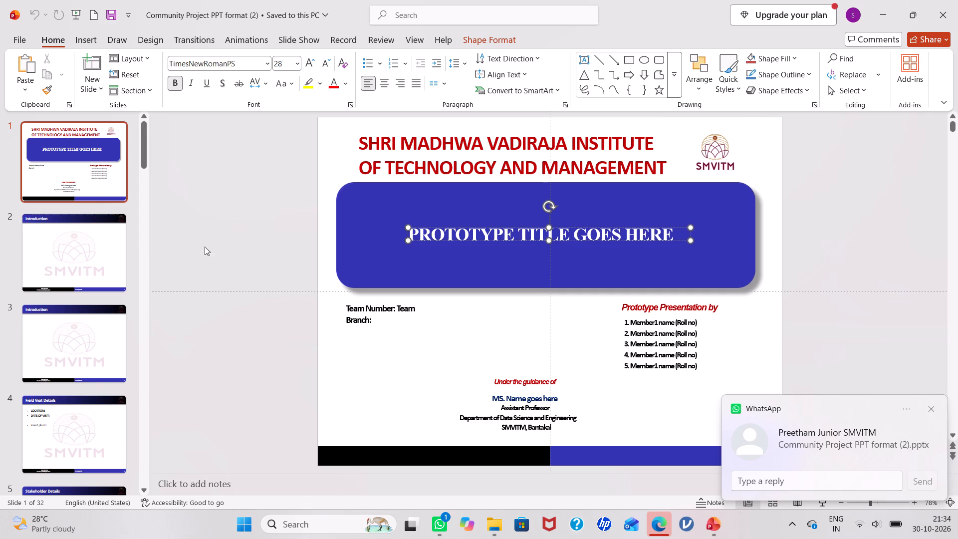
Show Introduction slide 2 and dismiss the WhatsApp notification covering its lower corner.
click(100, 252)
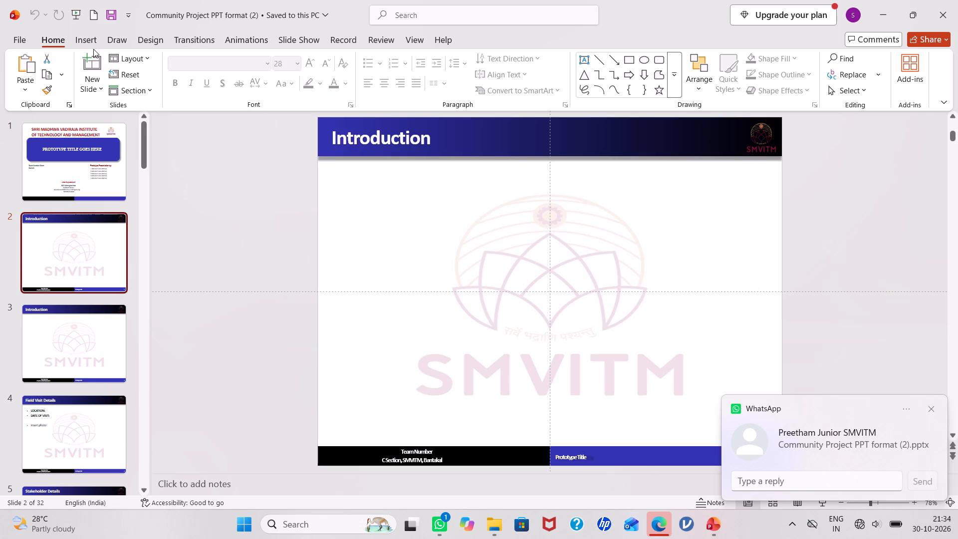
click(926, 411)
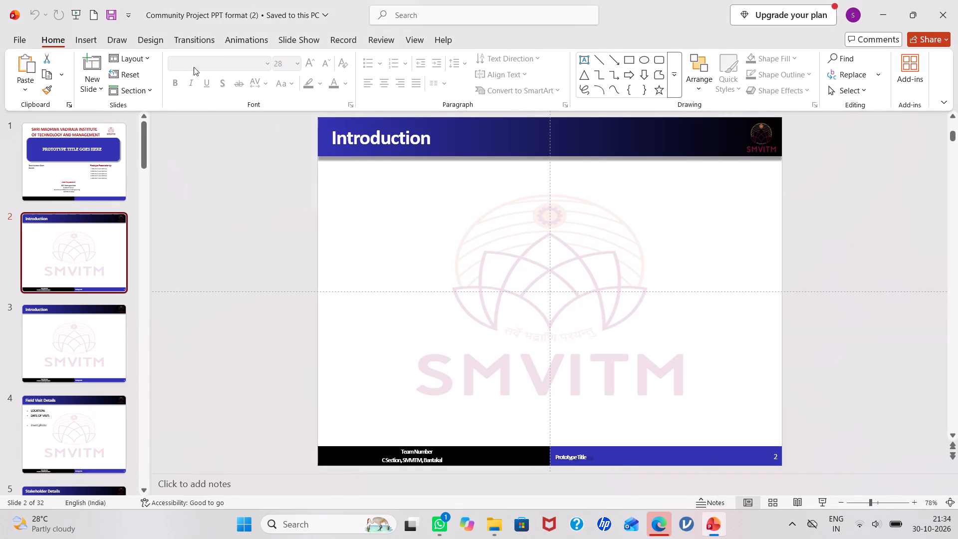
Draw a large text box across the empty body area of the Introduction slide (slide 2).
click(72, 40)
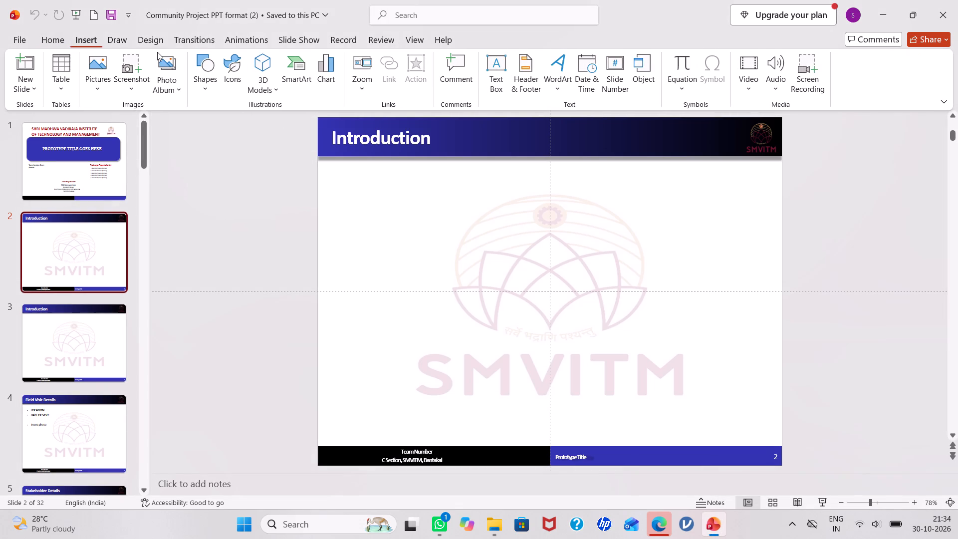
click(496, 72)
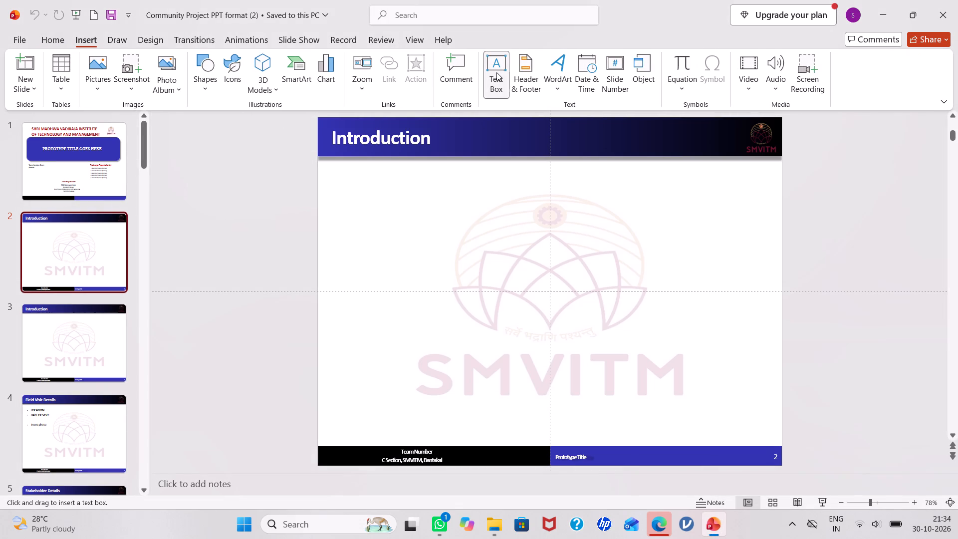
drag(356, 178, 431, 239)
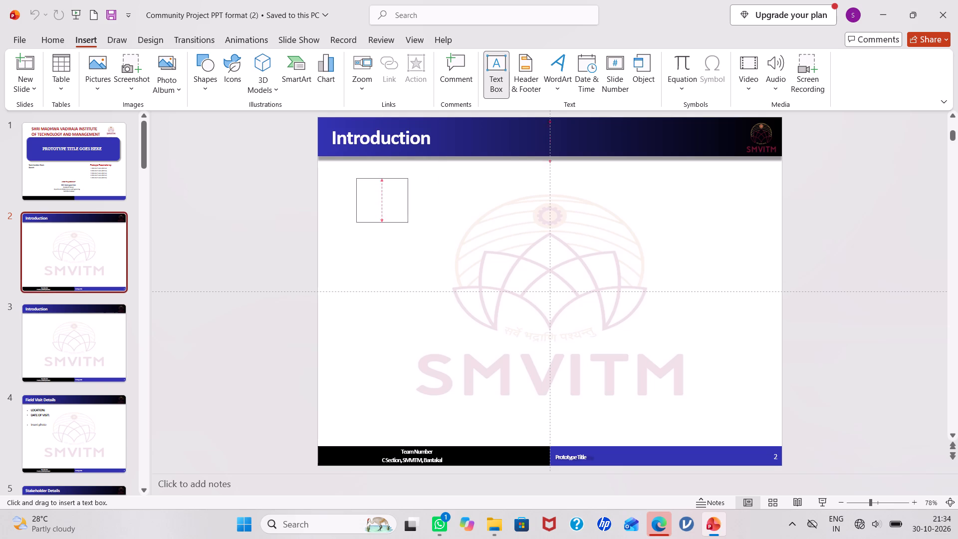
drag(431, 239, 735, 424)
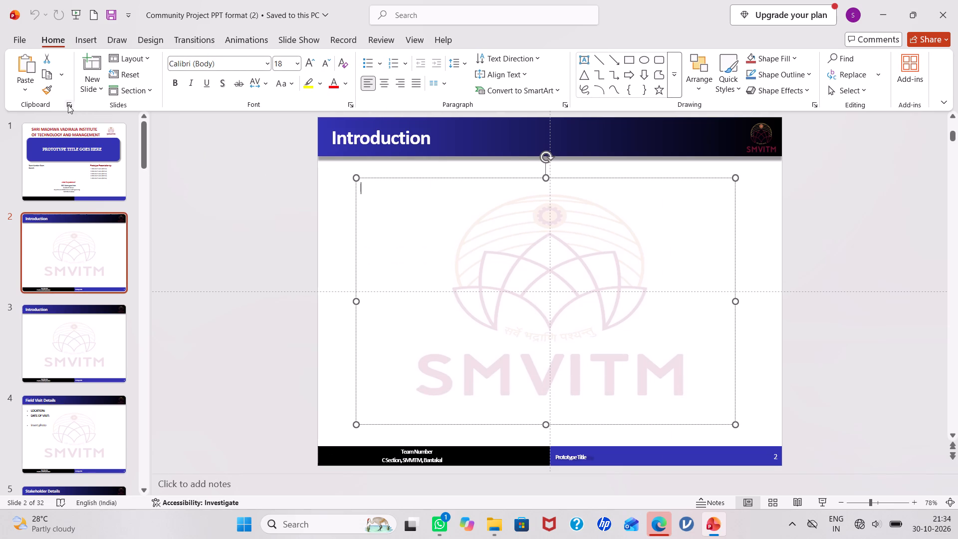
Paste the copied introduction text, starting "Agriculture requires sufficient water", from the clipboard history into the slide 2 text box.
right_click(68, 105)
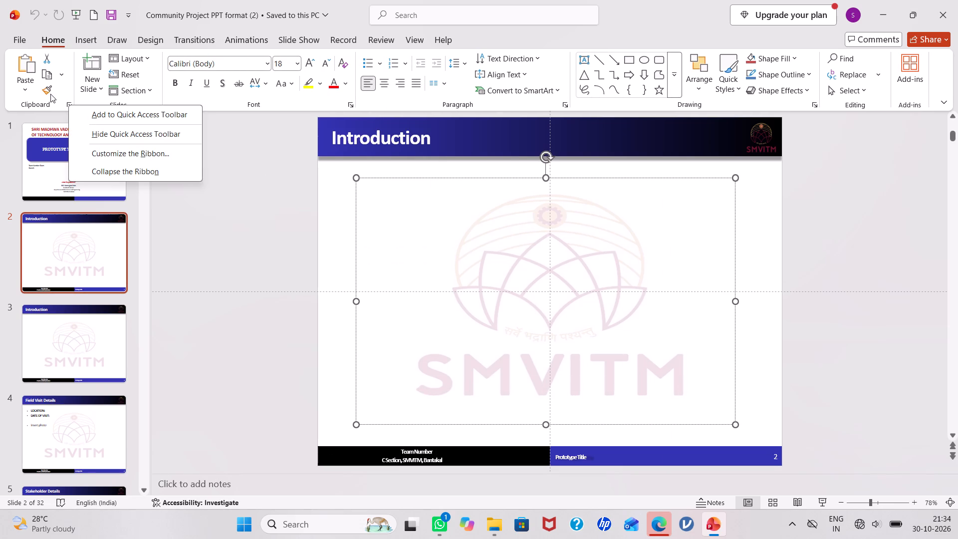
click(43, 100)
click(44, 101)
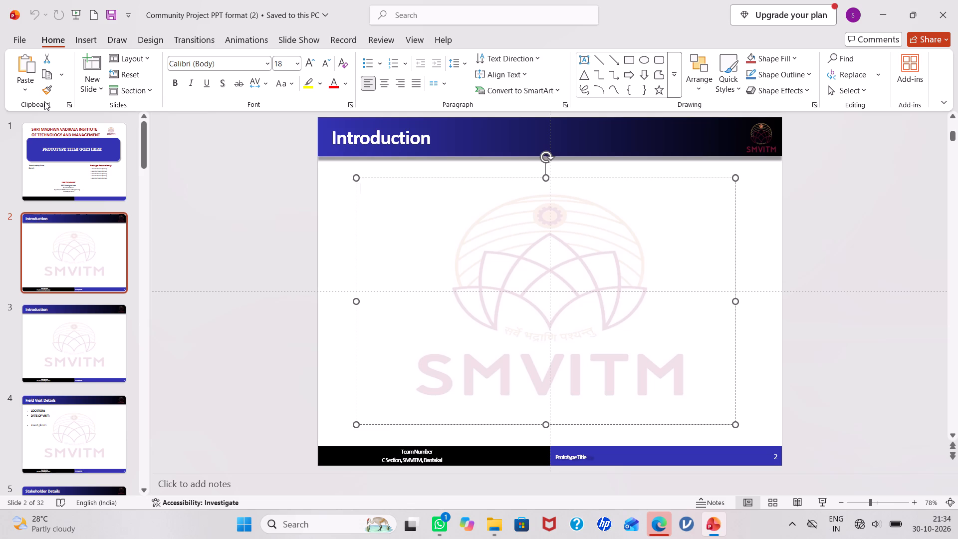
click(68, 104)
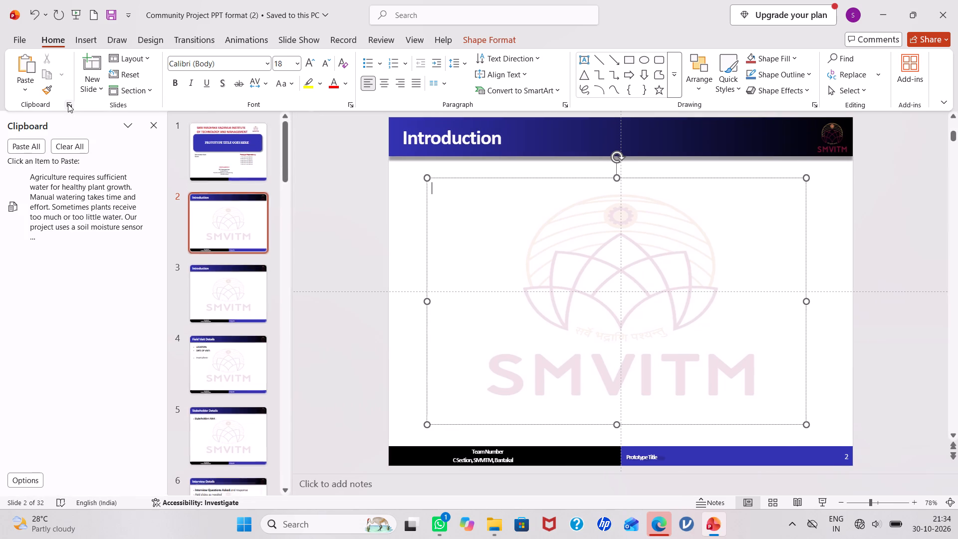
click(64, 206)
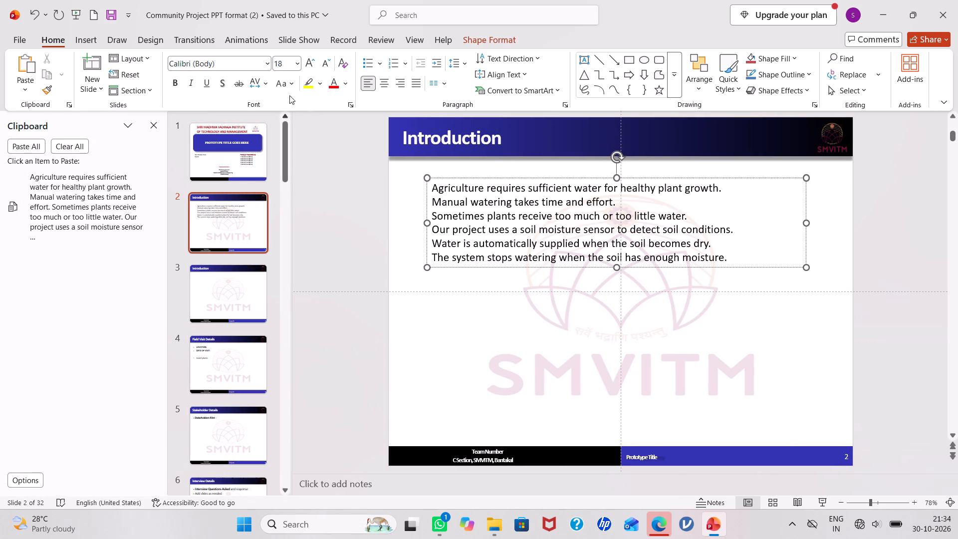
Format the pasted introduction text on slide 2 as a bulleted list with font size 28.
click(298, 65)
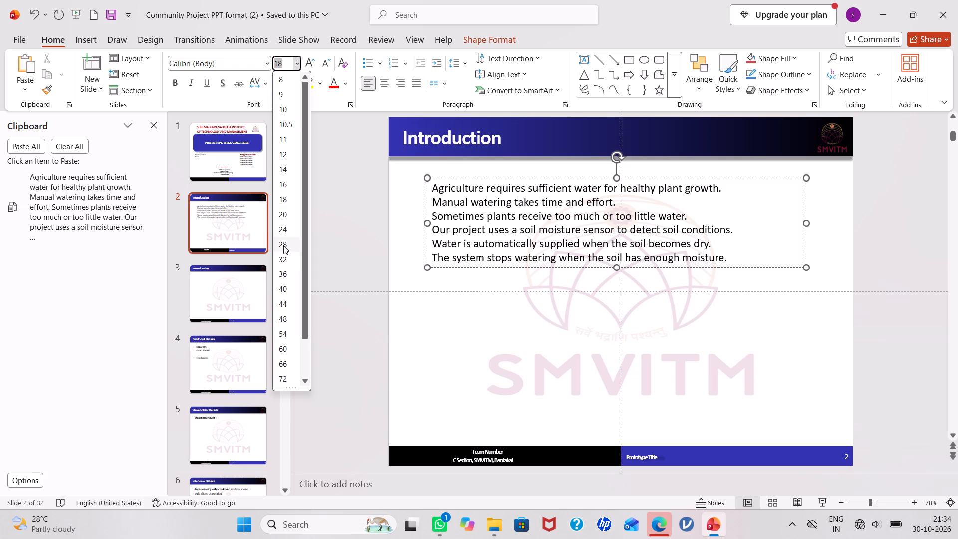
click(283, 245)
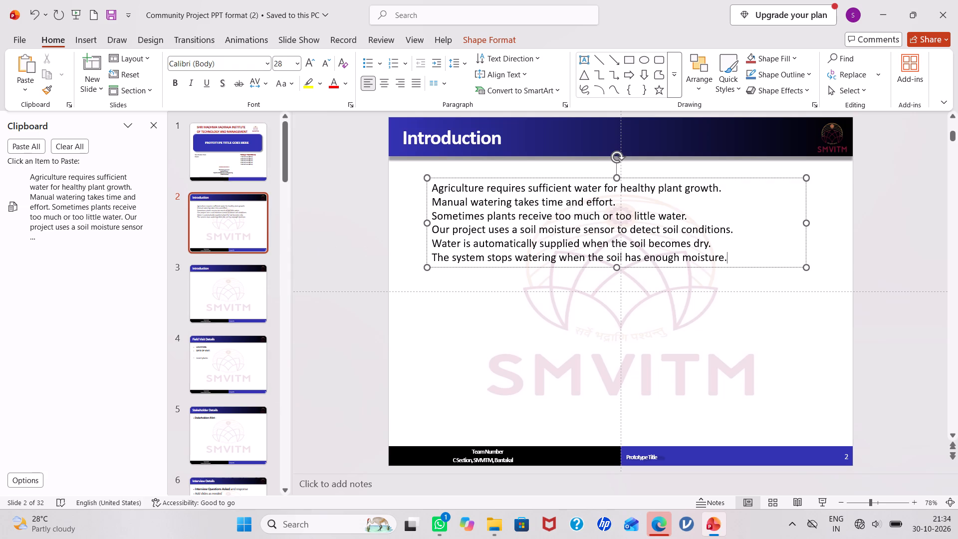
click(518, 233)
click(516, 177)
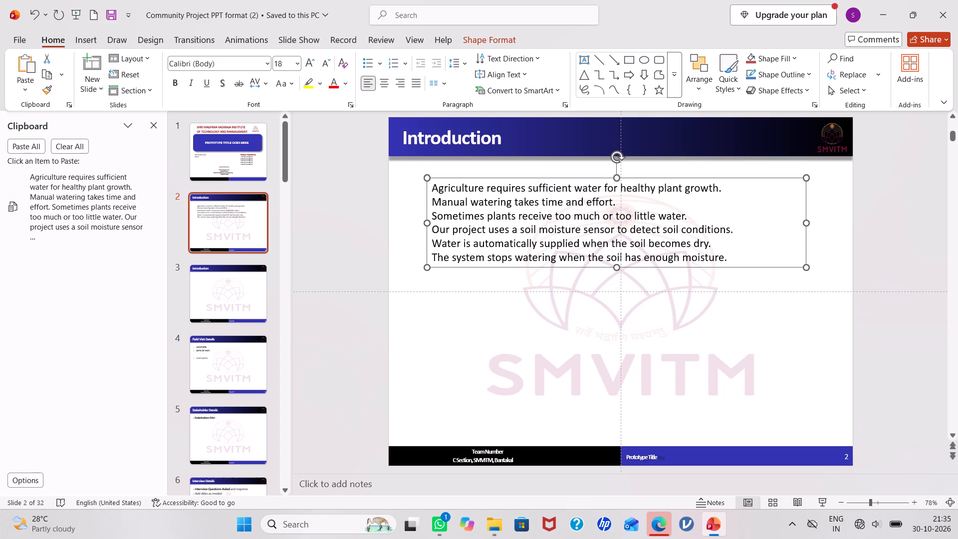
click(373, 67)
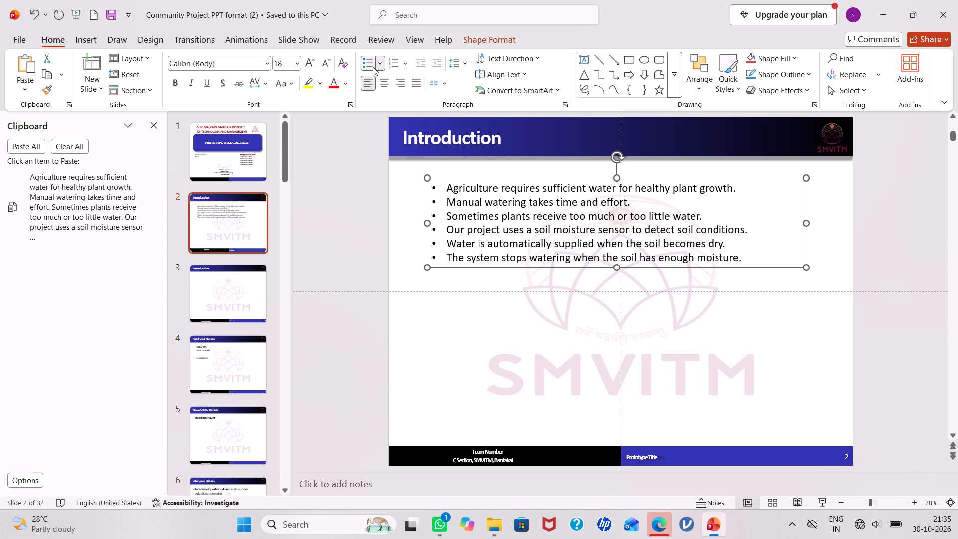
click(298, 62)
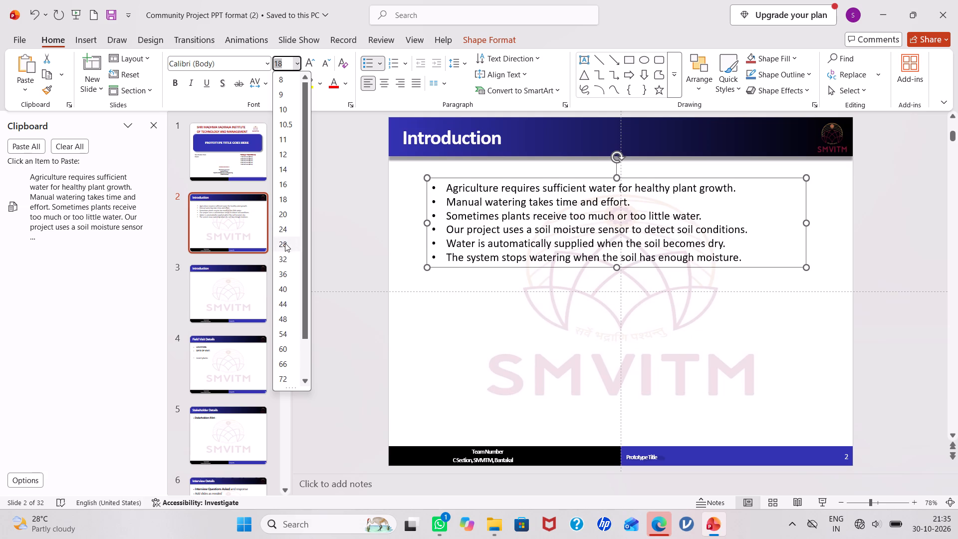
click(285, 243)
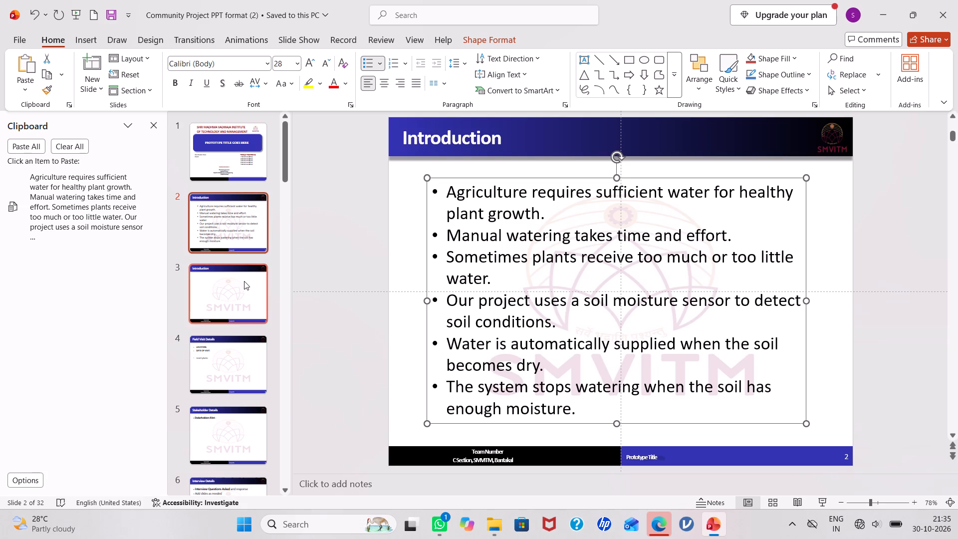
Close the clipboard history and cut the blank duplicate Introduction slide (slide 3) from the presentation.
click(244, 281)
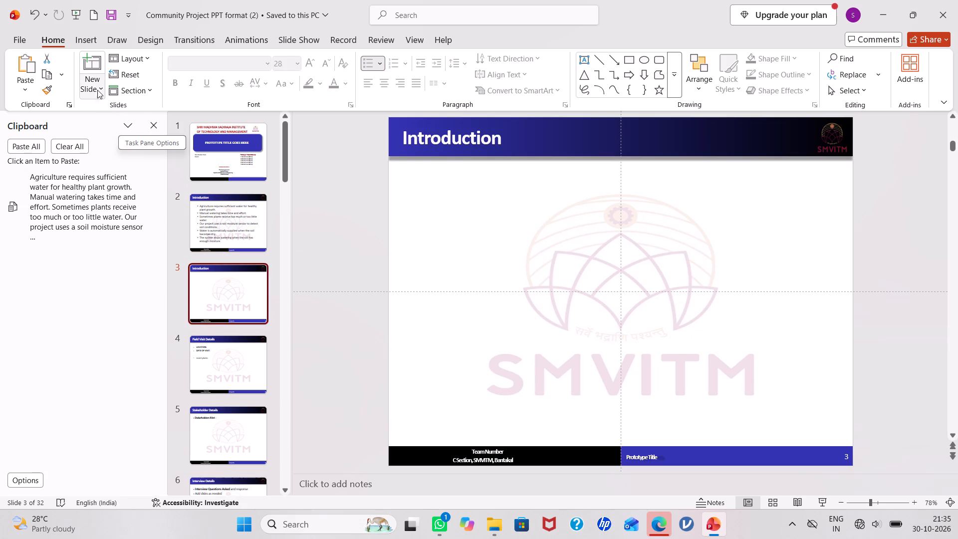
click(148, 123)
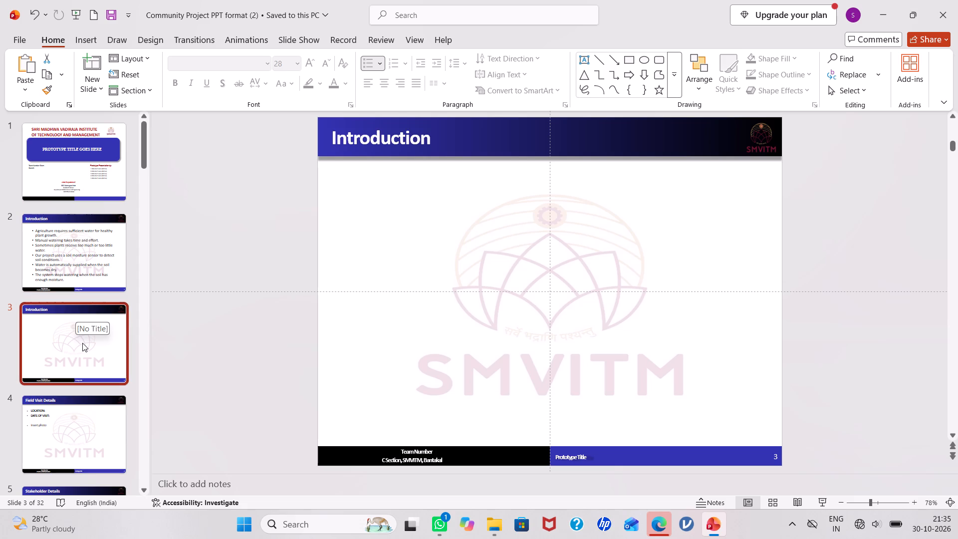
key(ctrl+c)
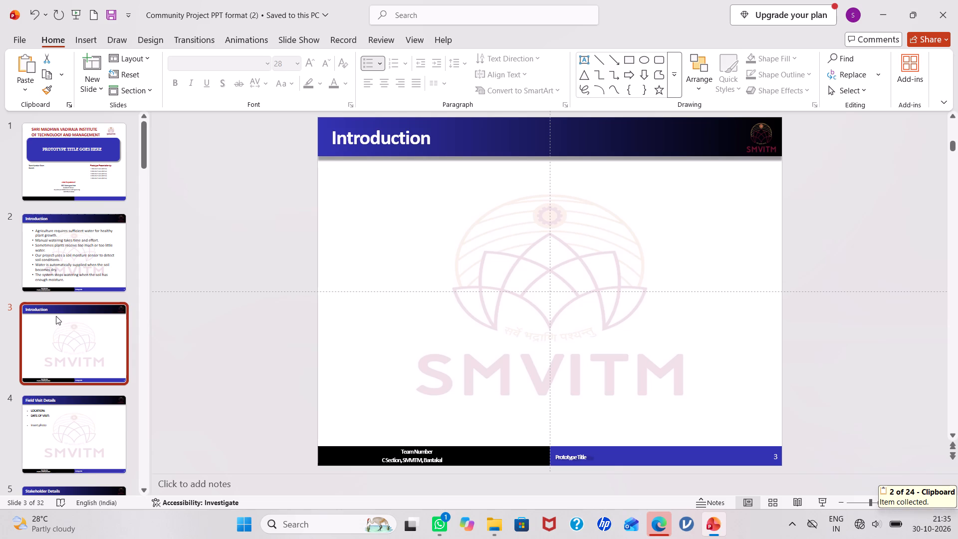
click(51, 54)
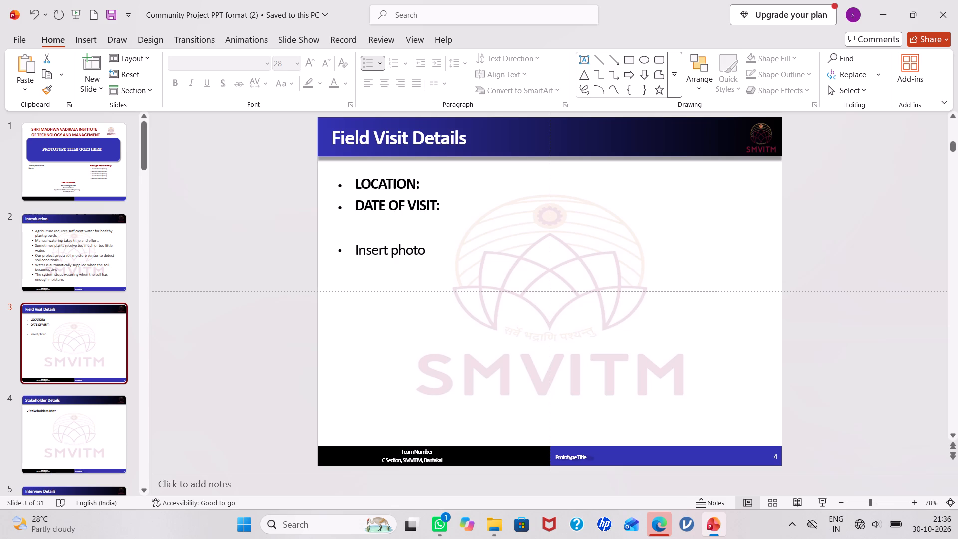
On the Interview Details slide, delete the "Interview Questions Asked and response" and "Add slides as needed" placeholder text boxes.
click(417, 183)
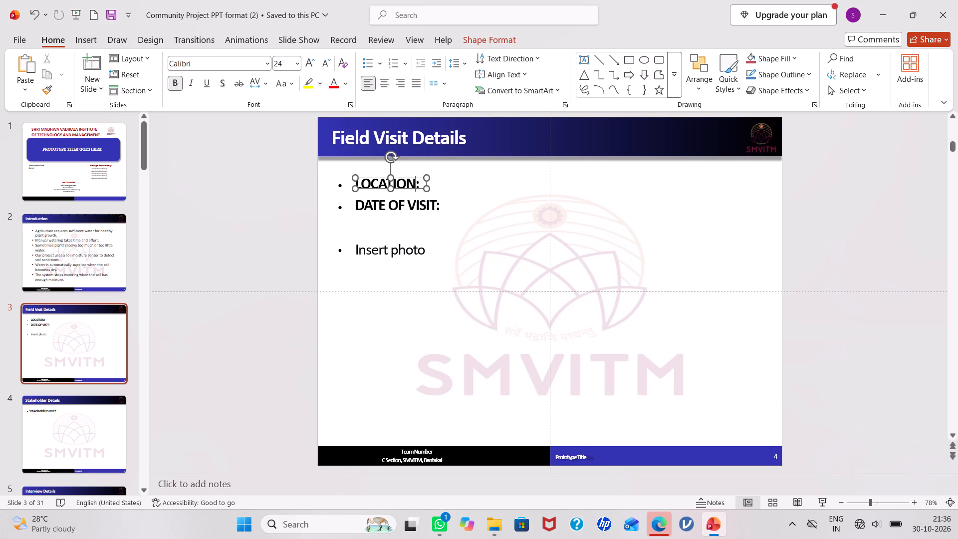
click(59, 425)
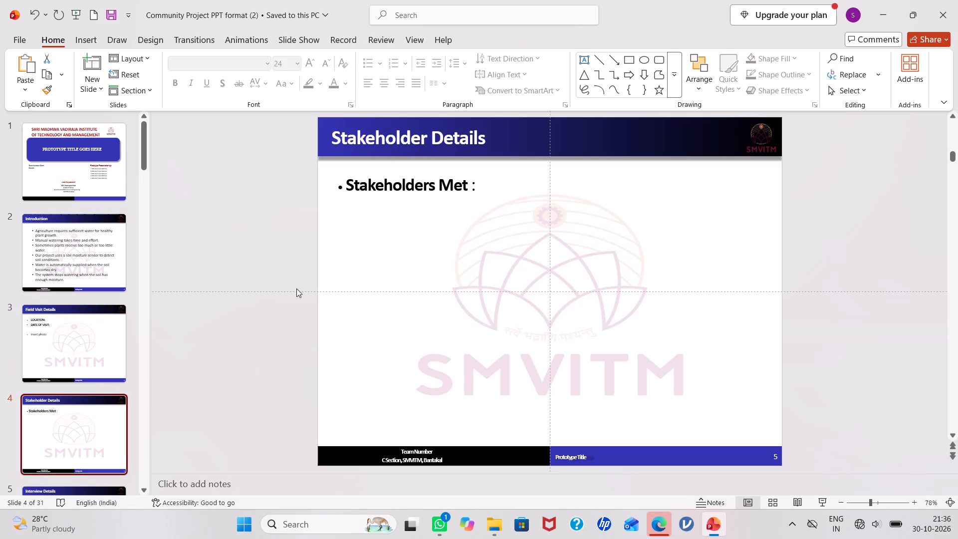
scroll(88, 372, down, 1)
click(85, 369)
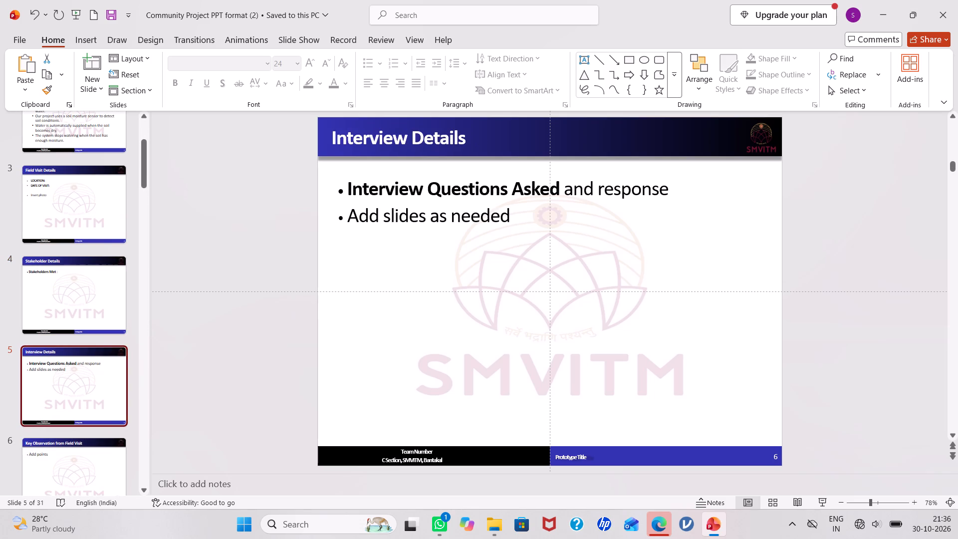
click(510, 218)
click(510, 218)
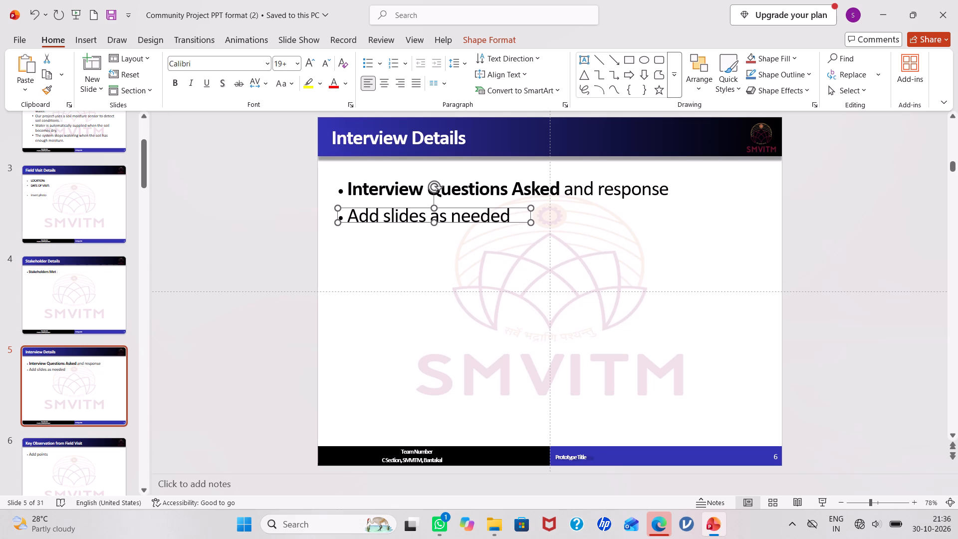
click(421, 190)
click(421, 178)
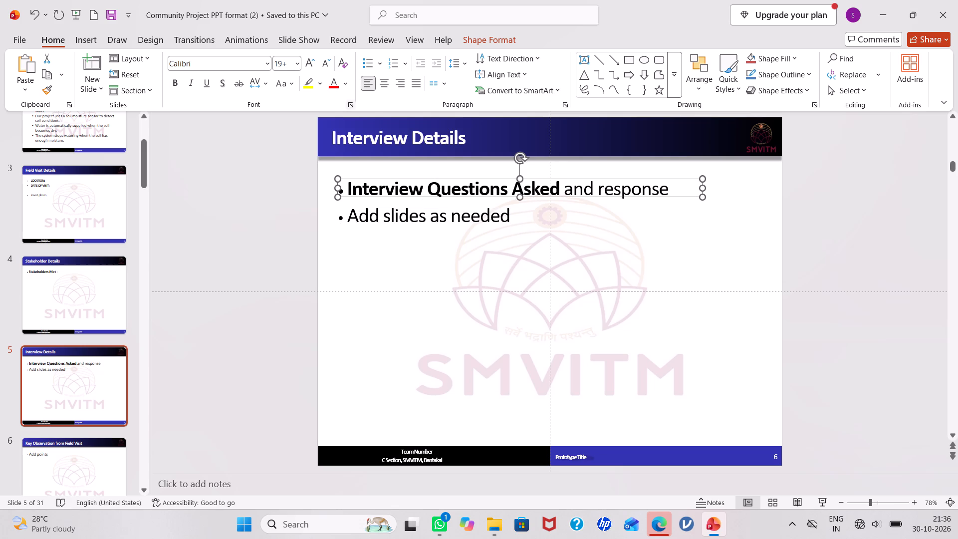
key(BackSpace)
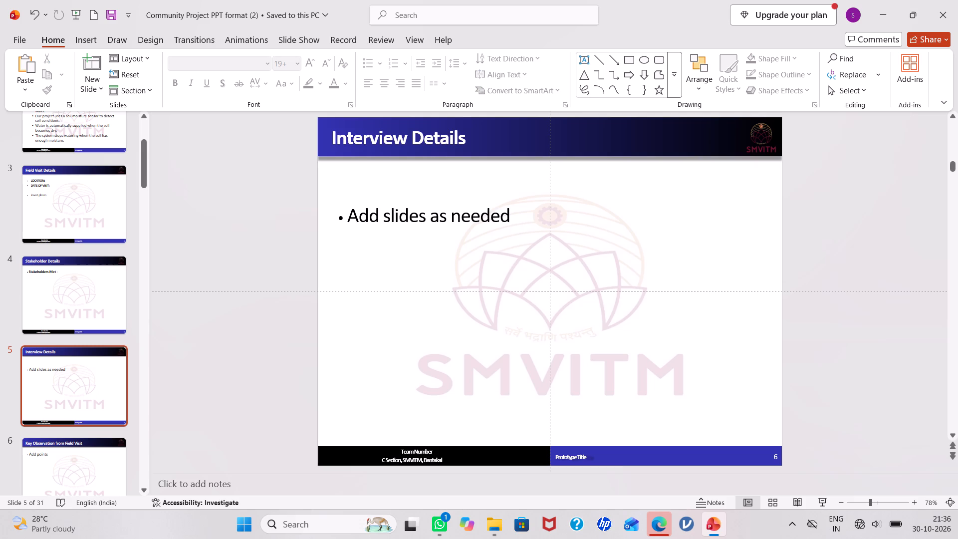
click(411, 225)
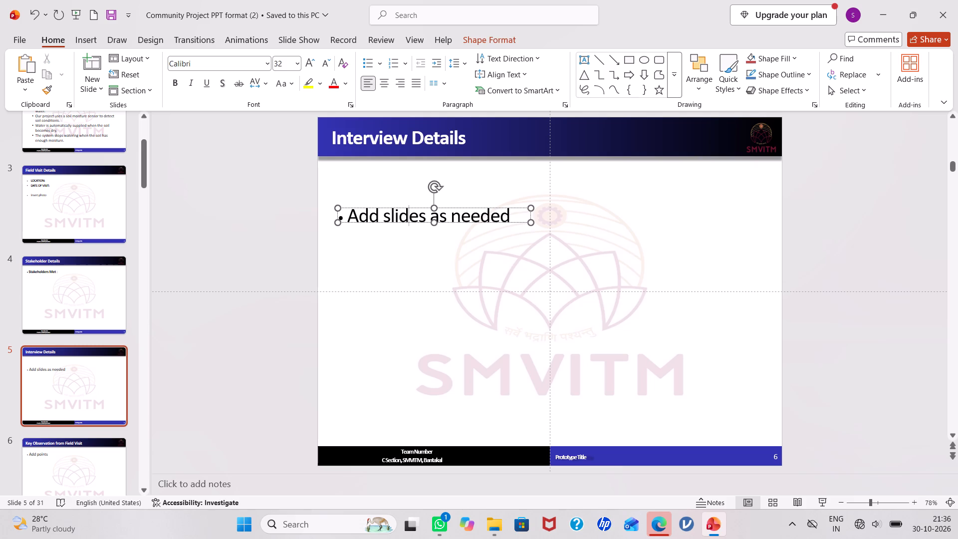
click(516, 211)
key(BackSpace)
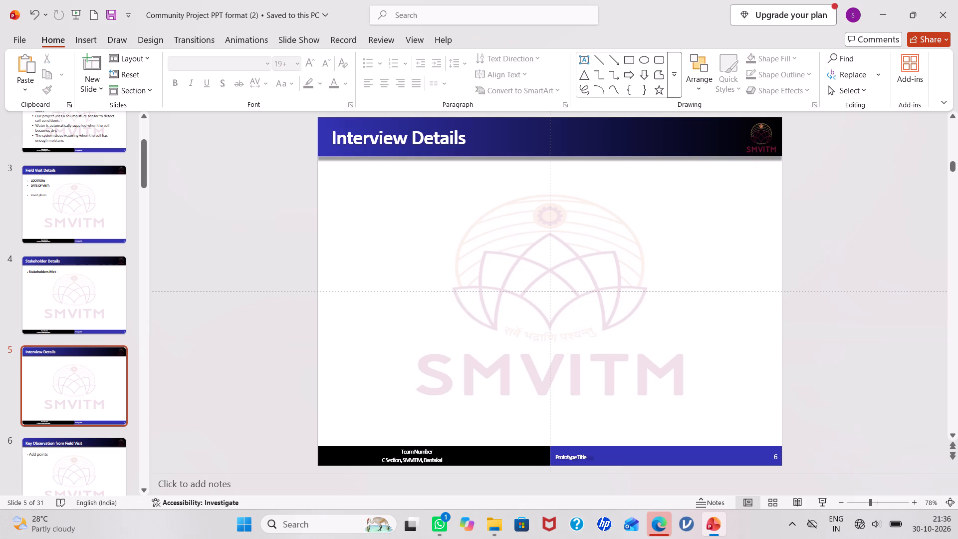
Draw a large text box filling the emptied body area of the Interview Details slide.
click(584, 63)
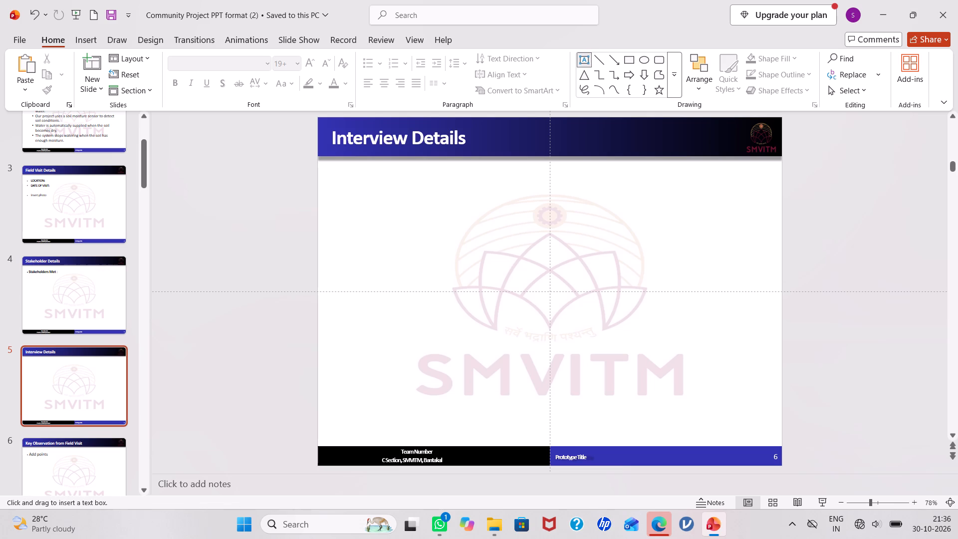
drag(345, 180, 692, 334)
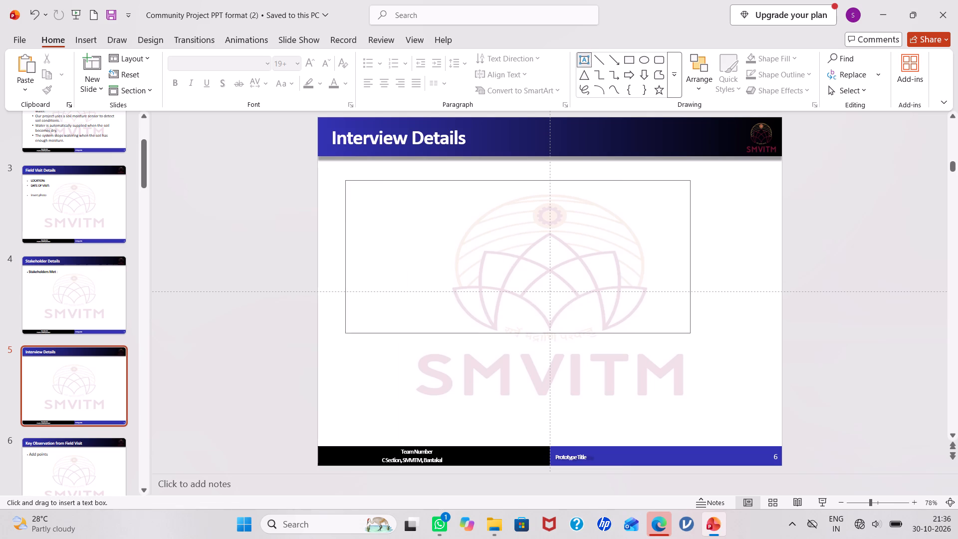
drag(692, 334, 756, 435)
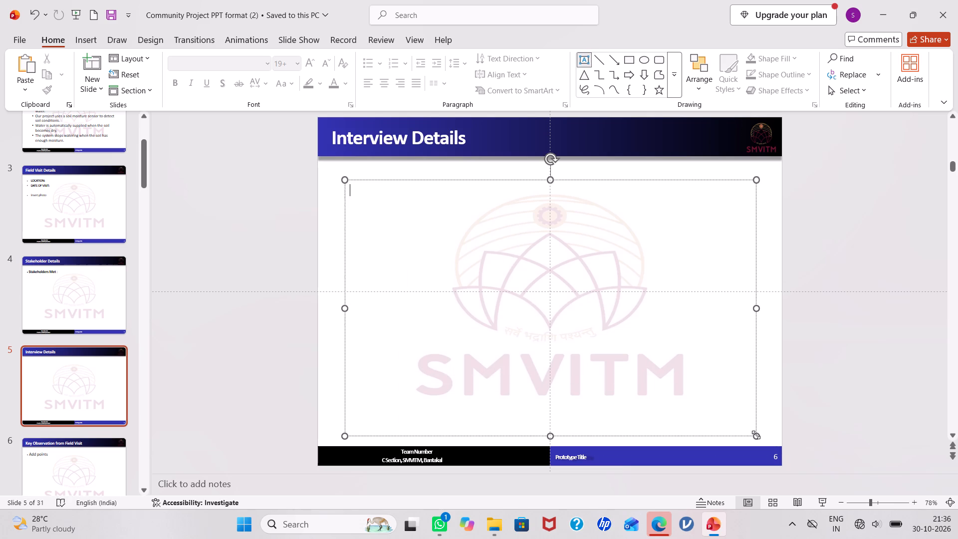
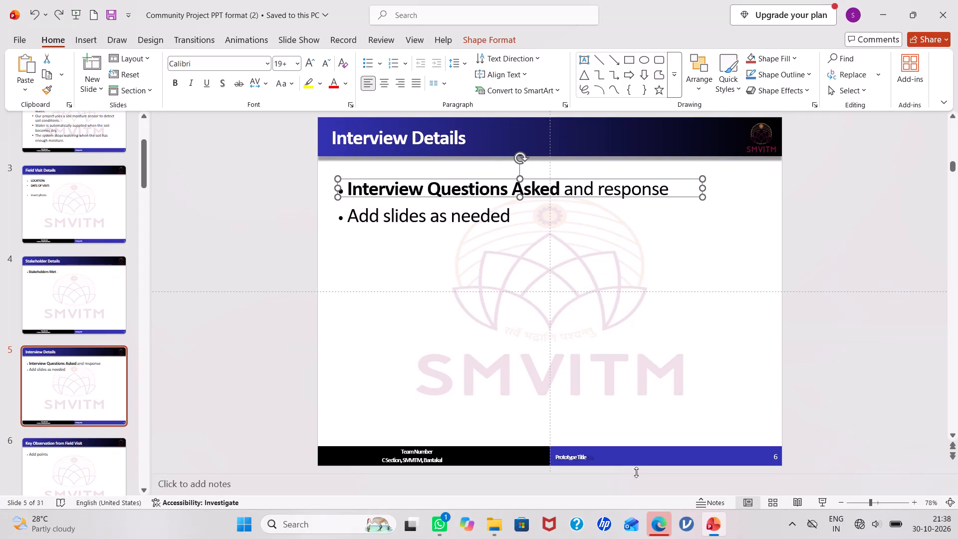
Delete the "Add slides as needed" text box from the Interview Details slide.
click(458, 208)
click(458, 208)
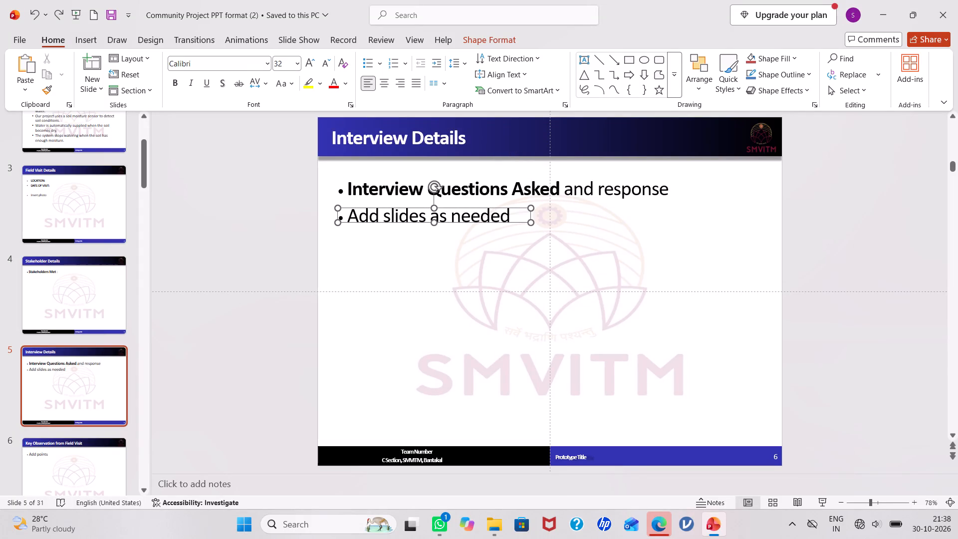
key(BackSpace)
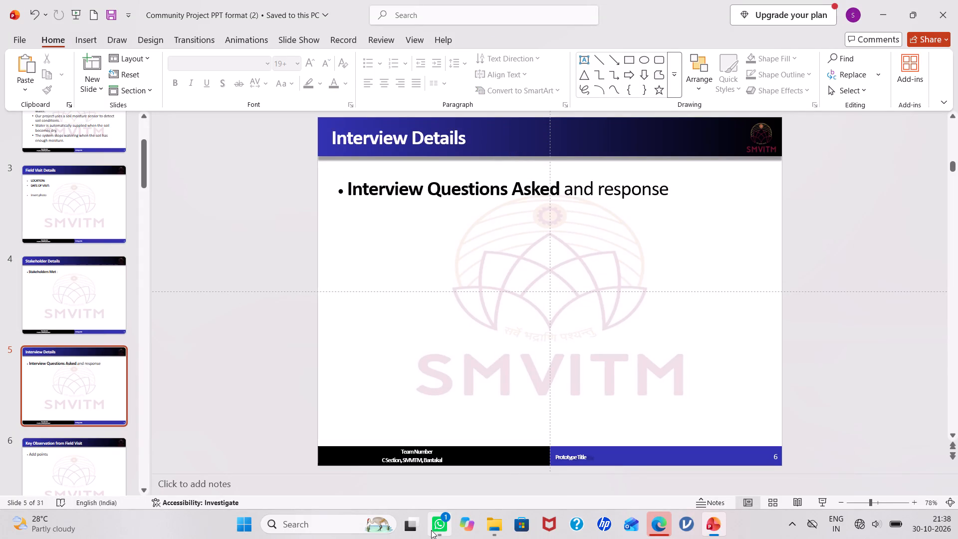
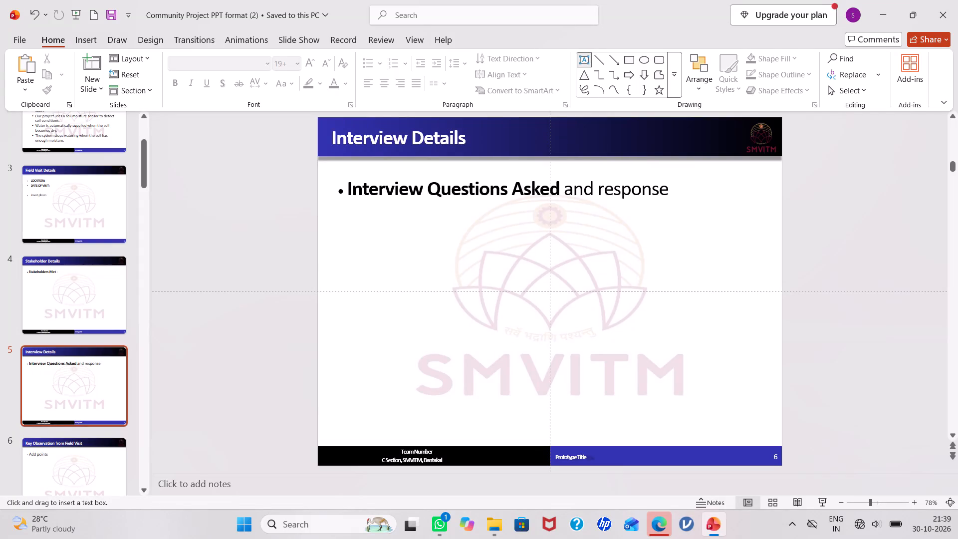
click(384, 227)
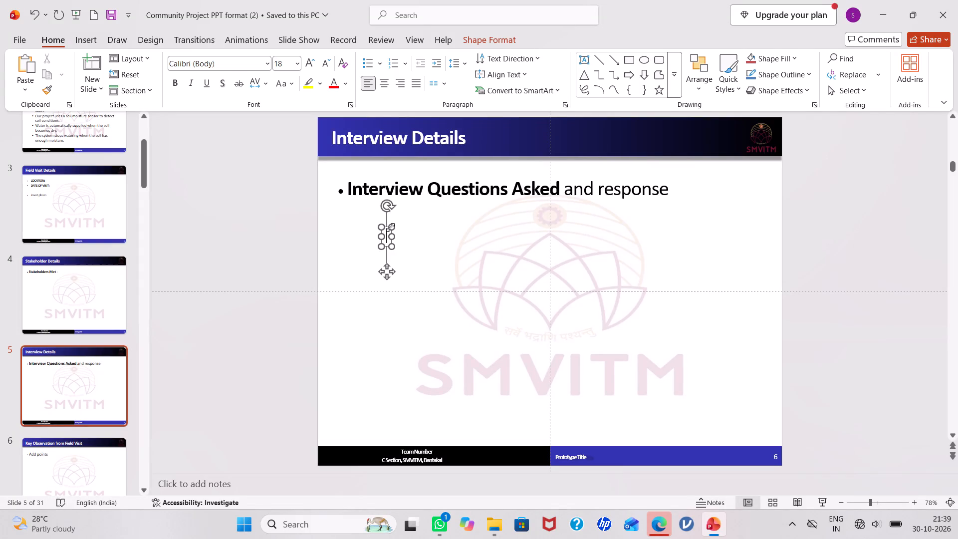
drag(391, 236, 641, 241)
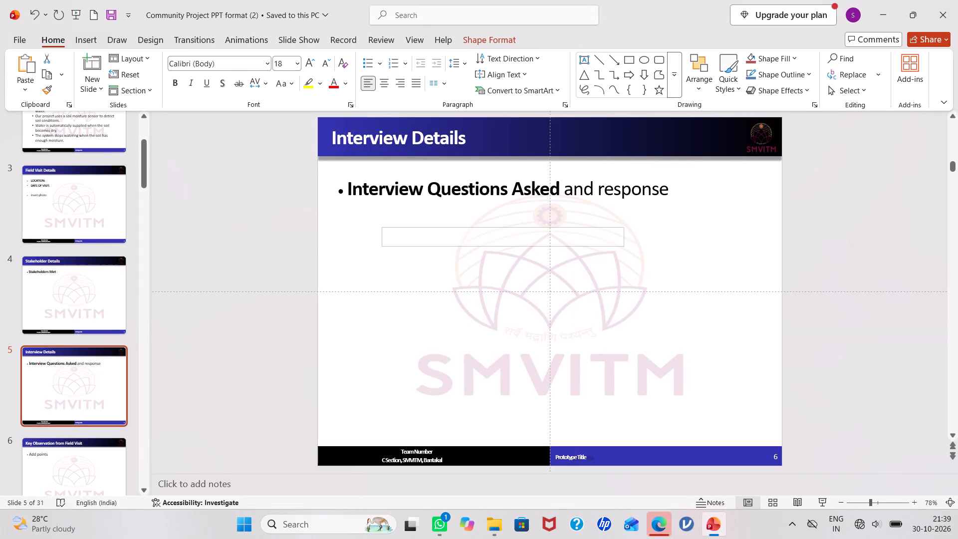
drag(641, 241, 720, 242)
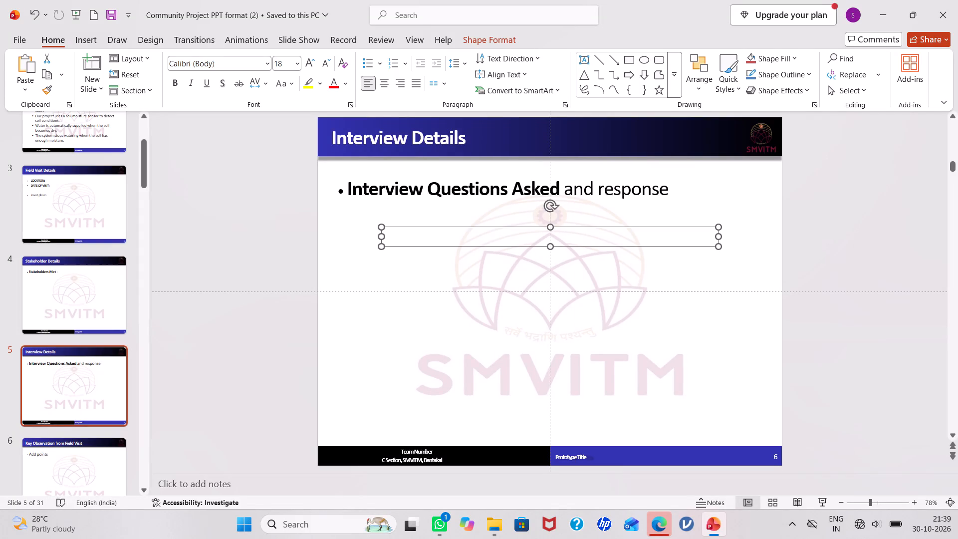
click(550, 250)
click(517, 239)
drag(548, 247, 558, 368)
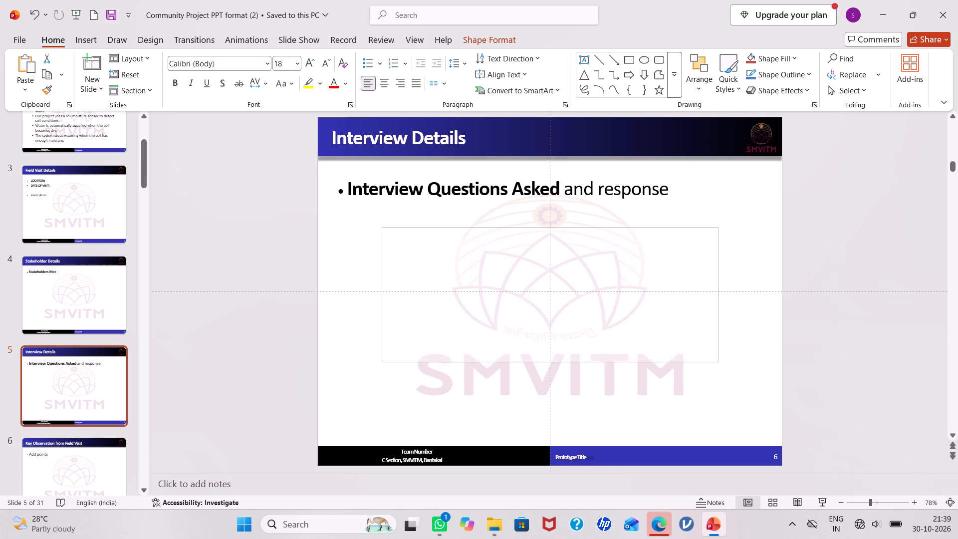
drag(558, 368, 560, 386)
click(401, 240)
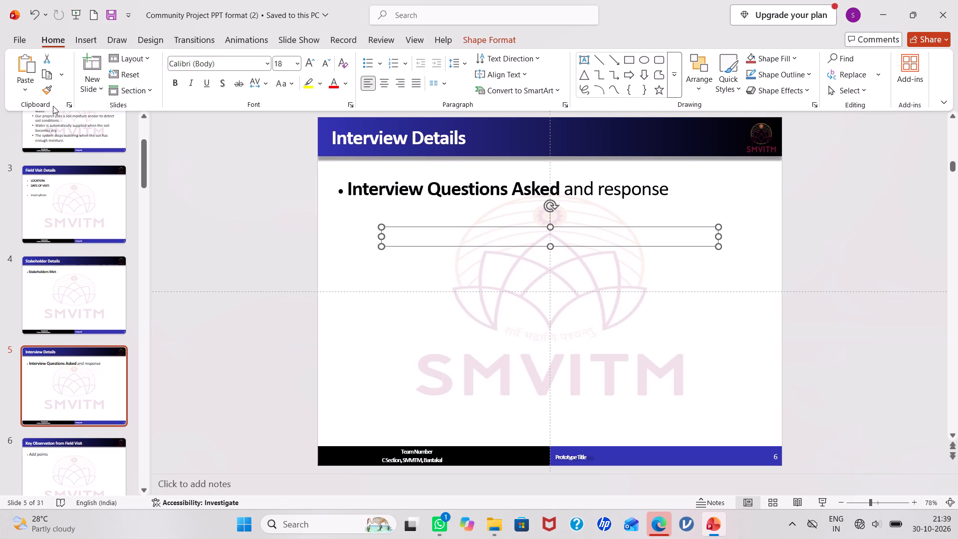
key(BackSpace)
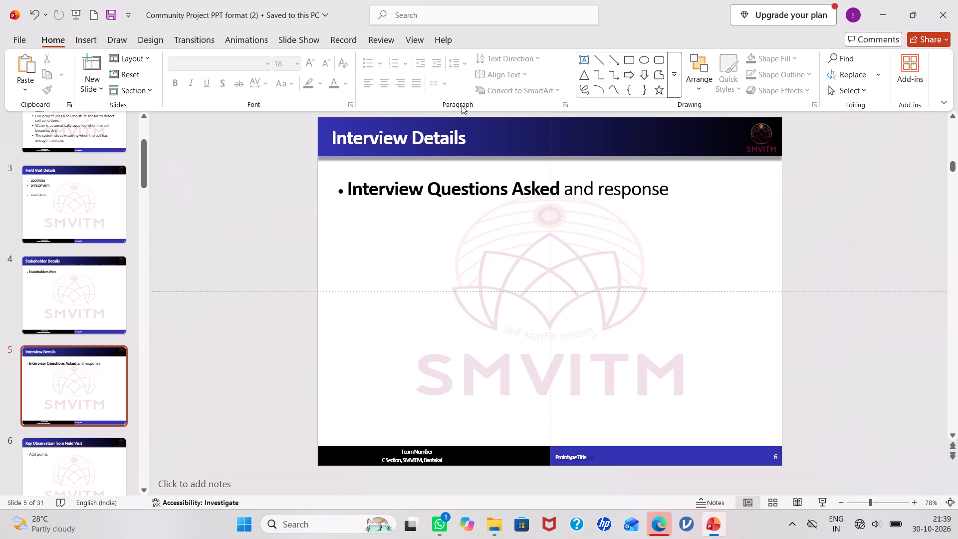
Draw a large text box beneath the "Interview Questions Asked and response" line on the Interview Details slide.
click(586, 61)
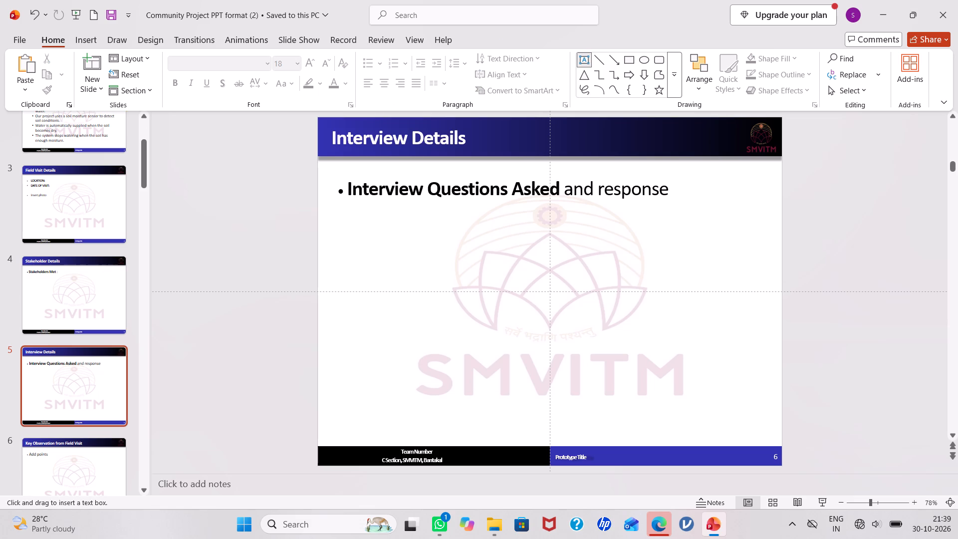
drag(343, 216, 527, 265)
drag(527, 265, 735, 407)
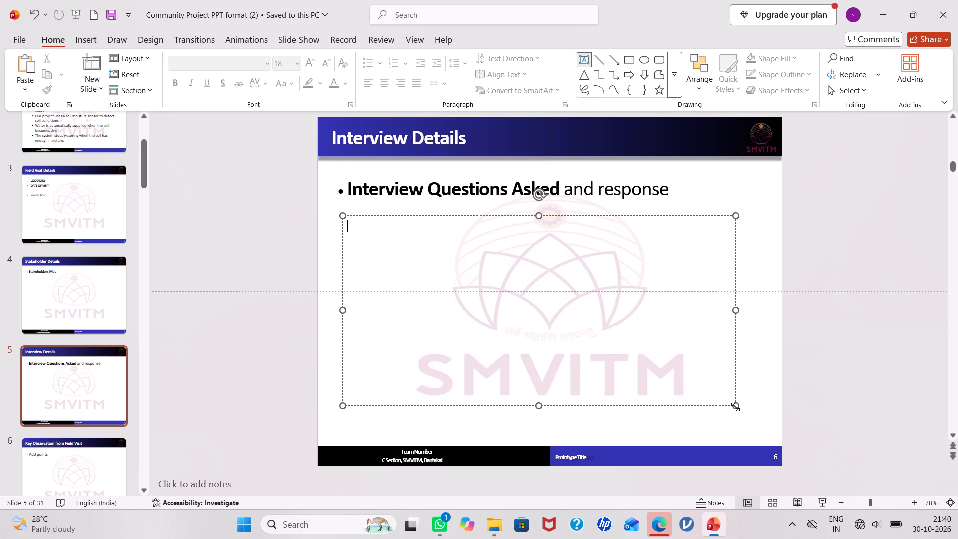
Paste the five copied interview questions on separate lines, from "How do you water your plants?" through "Can this system save water?".
click(70, 107)
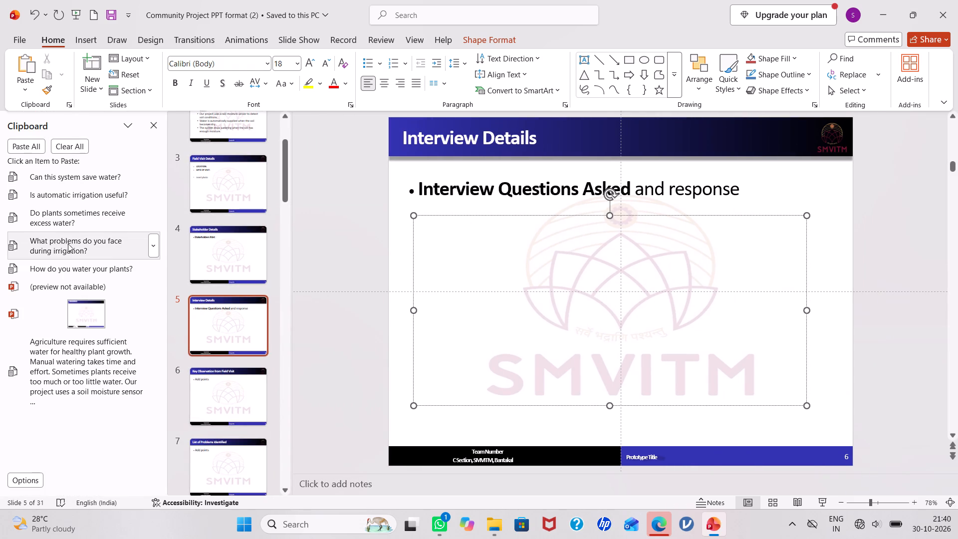
click(71, 271)
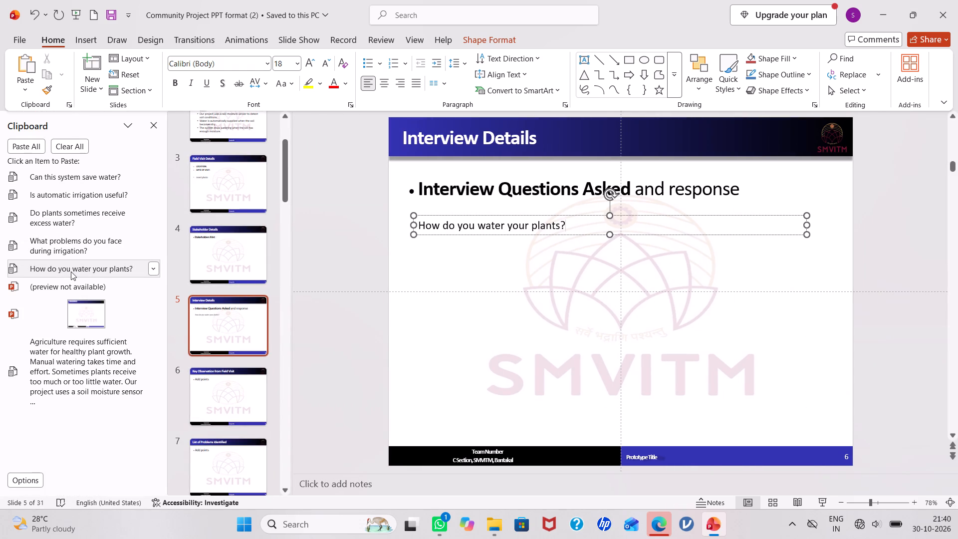
key(Return)
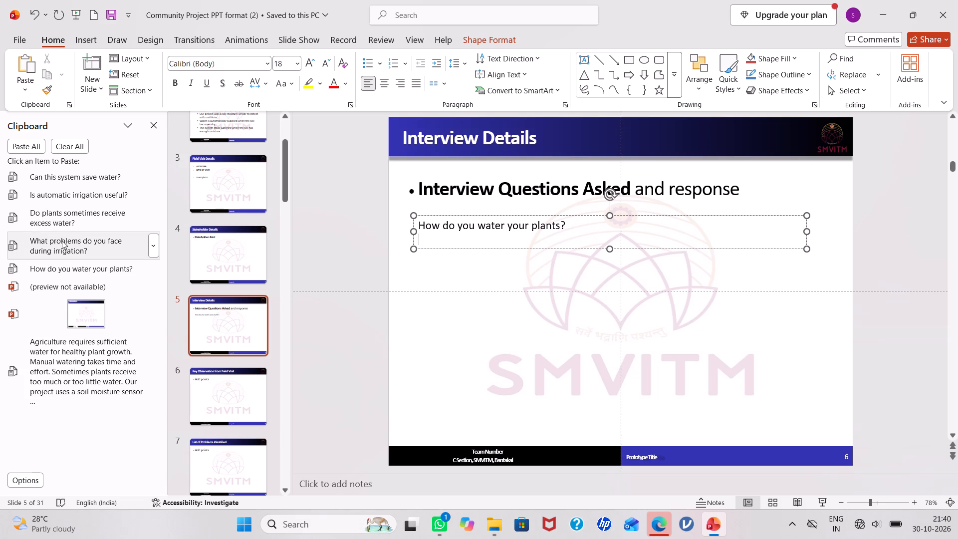
click(62, 241)
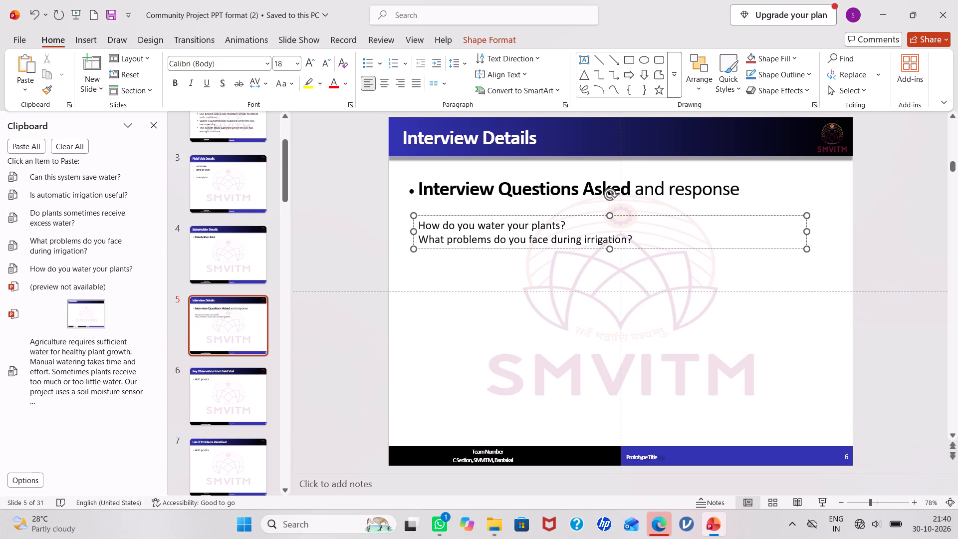
key(Return)
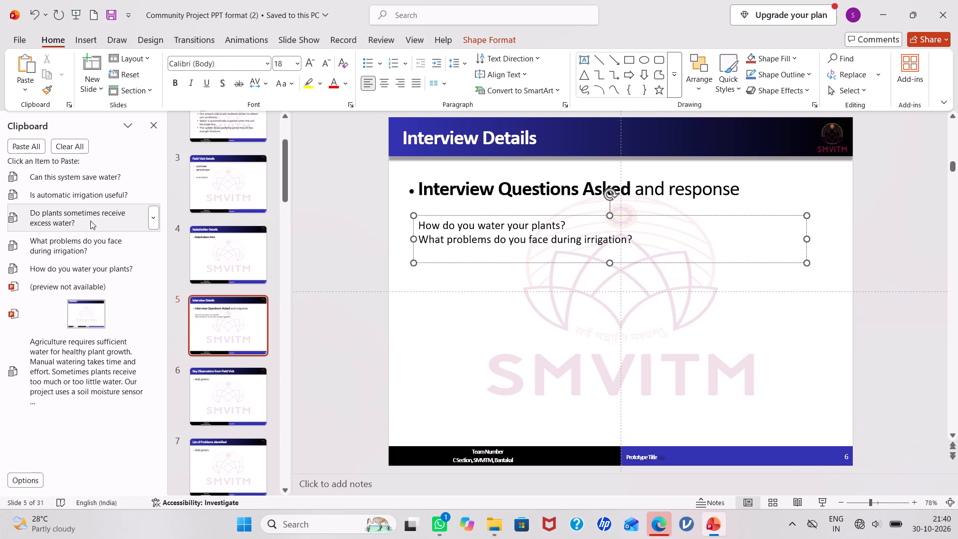
click(90, 221)
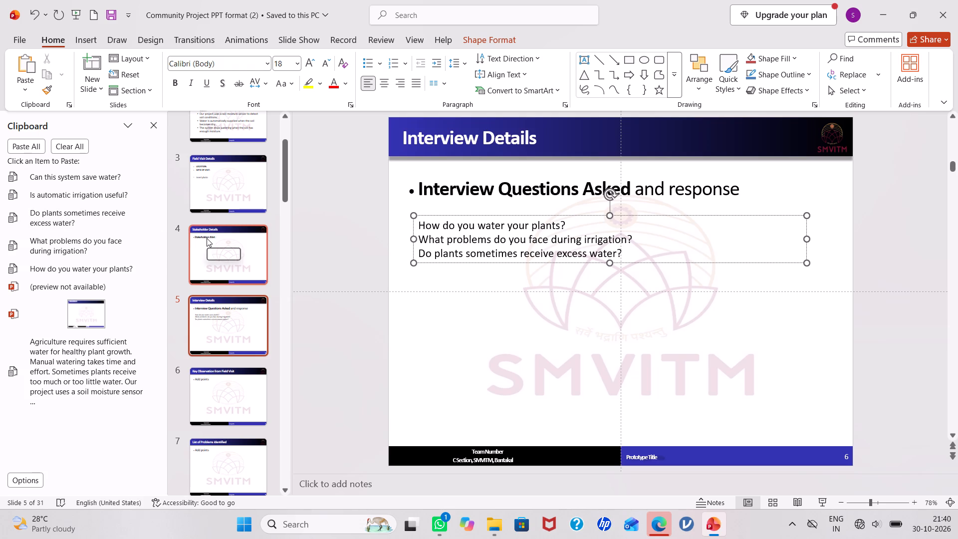
key(Return)
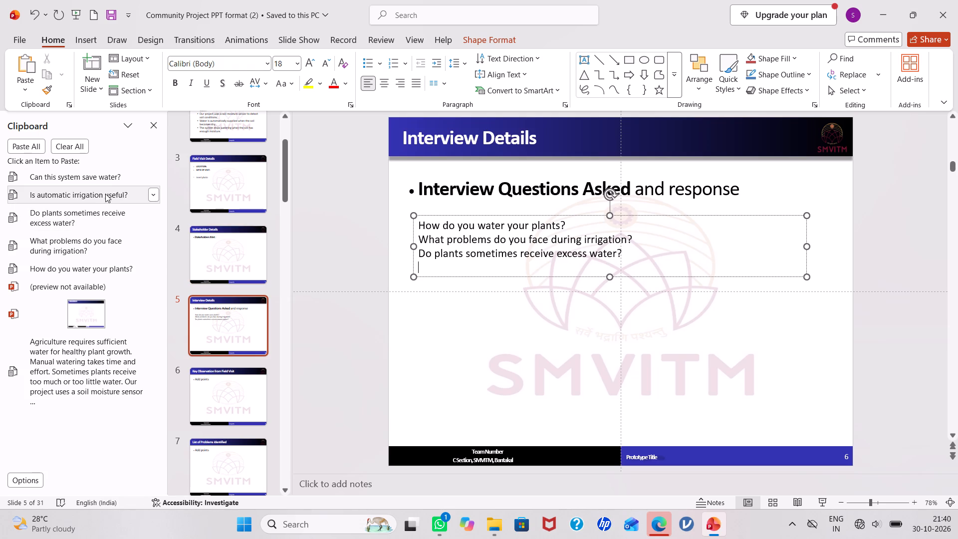
click(103, 194)
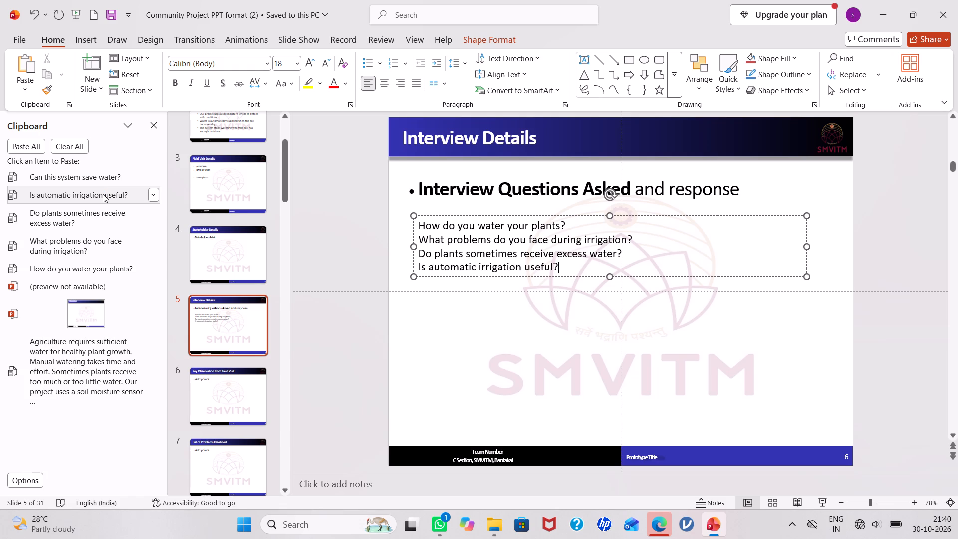
key(Return)
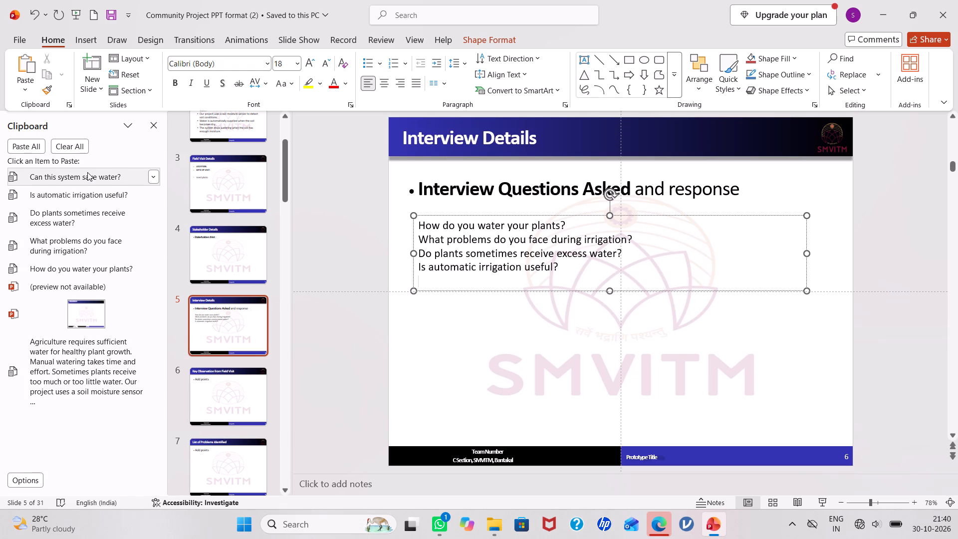
click(87, 172)
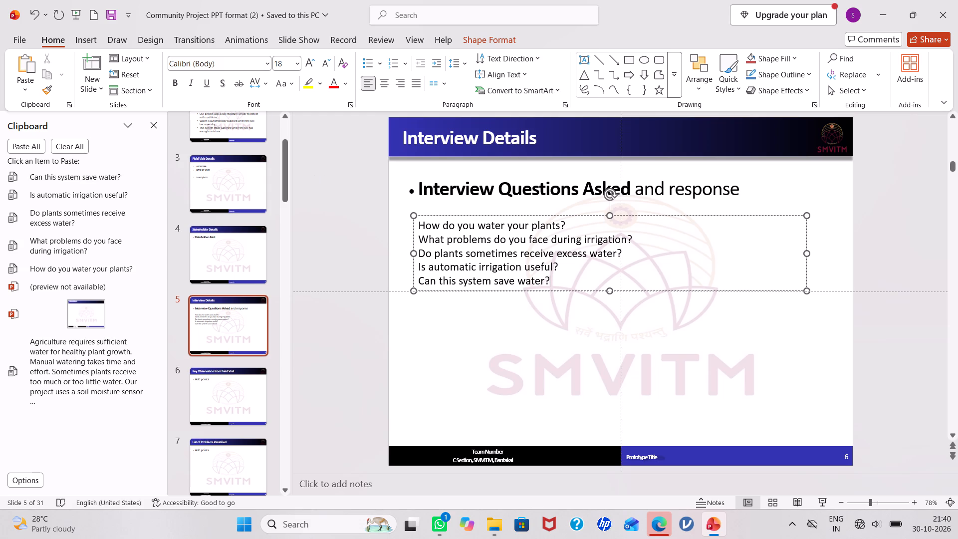
Format the five interview questions as a bulleted list at font size 24.
click(483, 217)
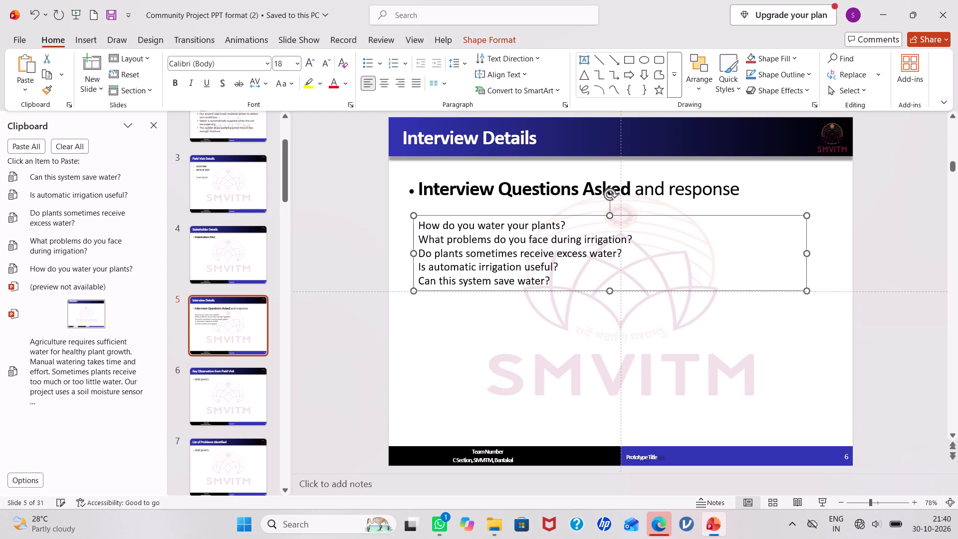
click(369, 61)
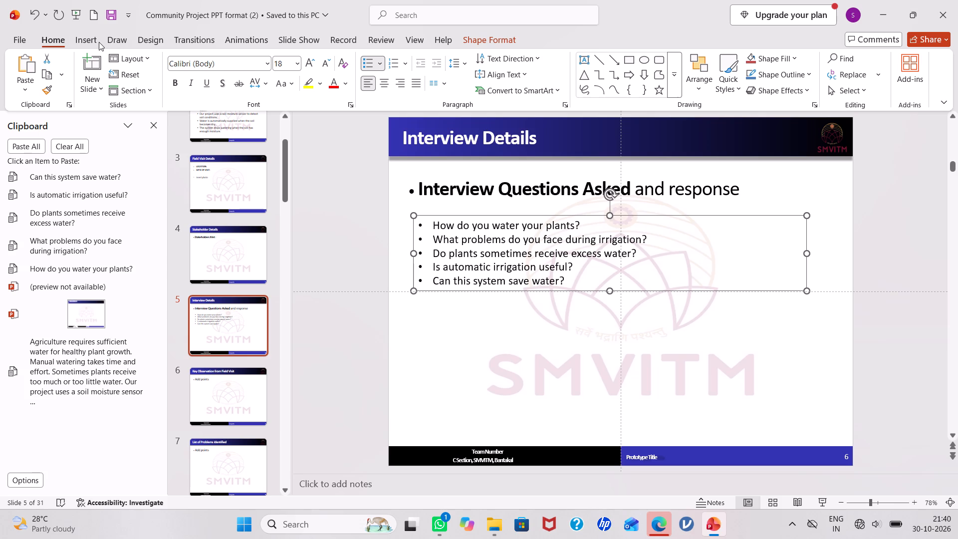
click(298, 65)
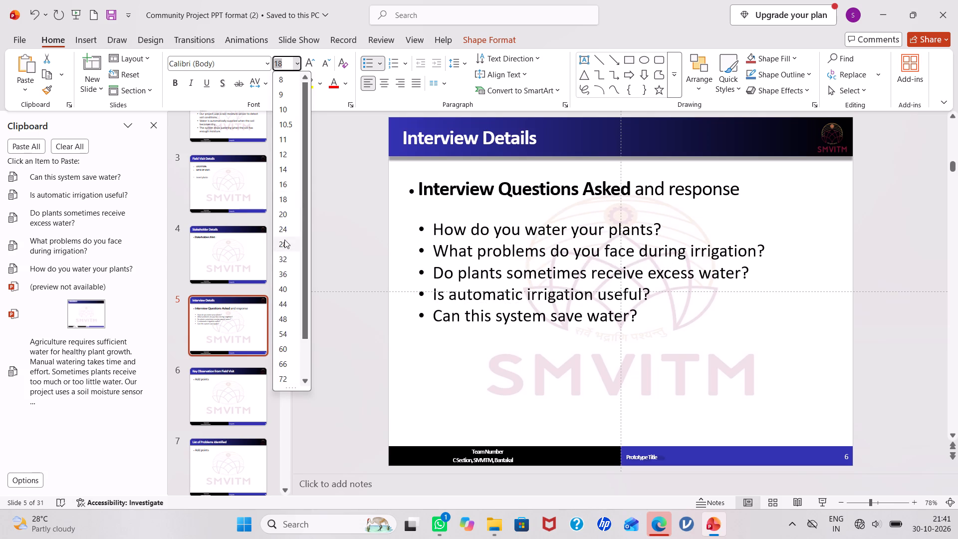
click(286, 234)
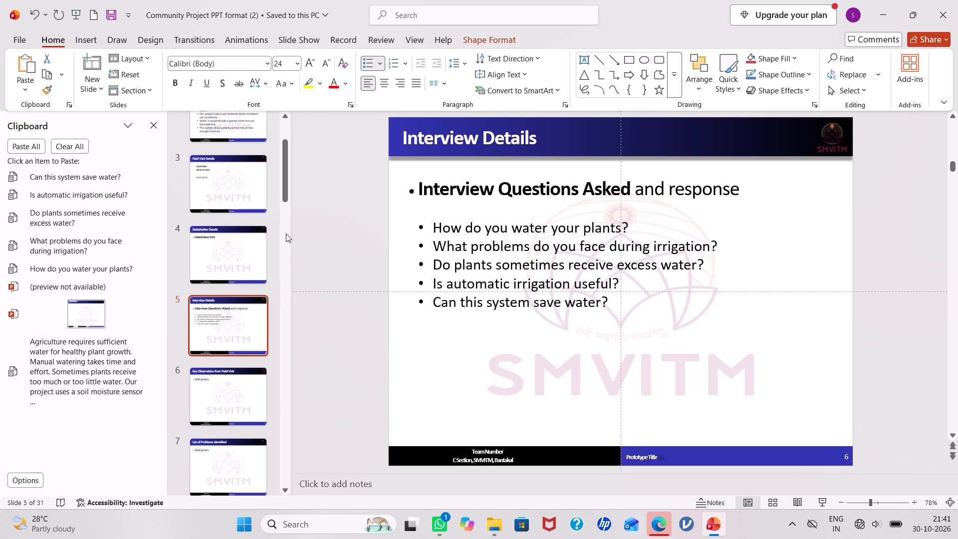
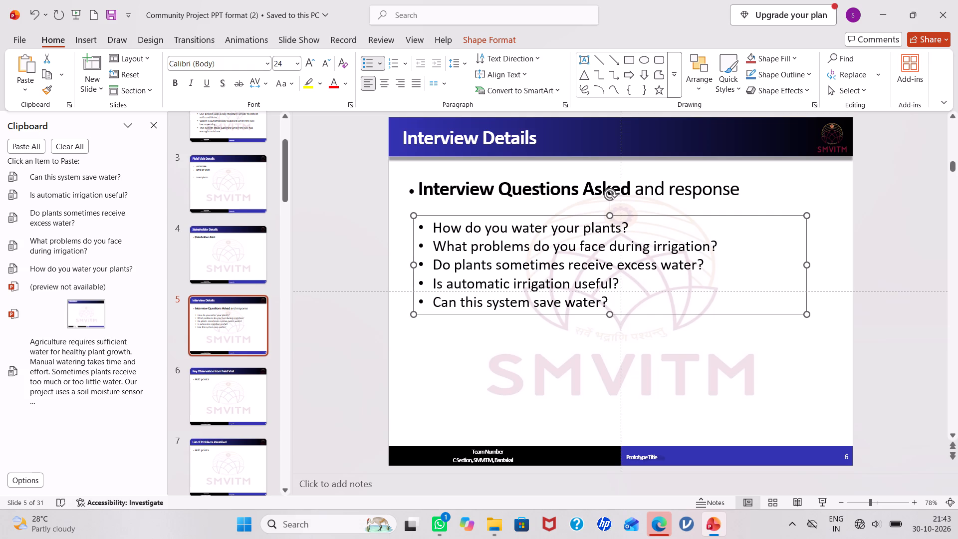
Move the question list up close beneath the "Interview Questions Asked and response" line, aligning its bullets with that line's bullet.
drag(450, 215, 447, 206)
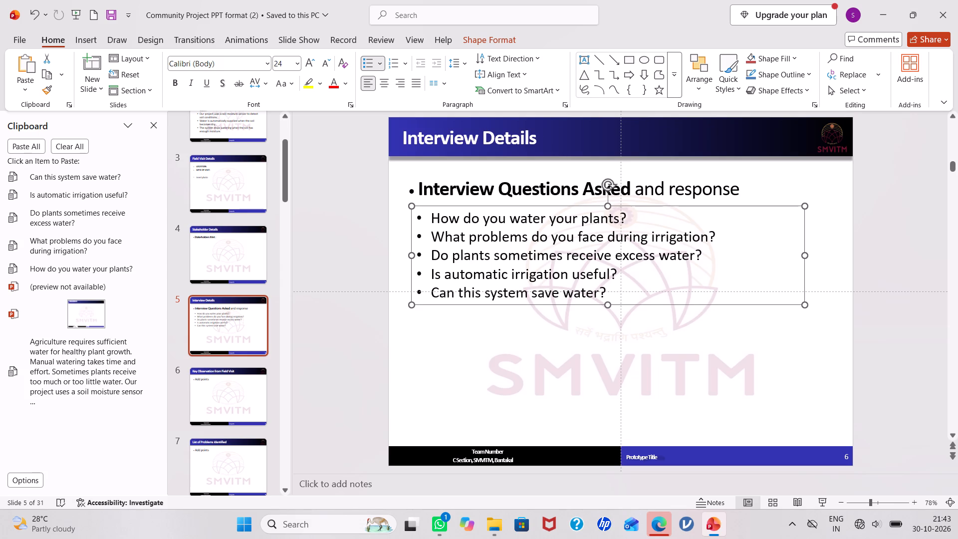
drag(439, 206, 432, 206)
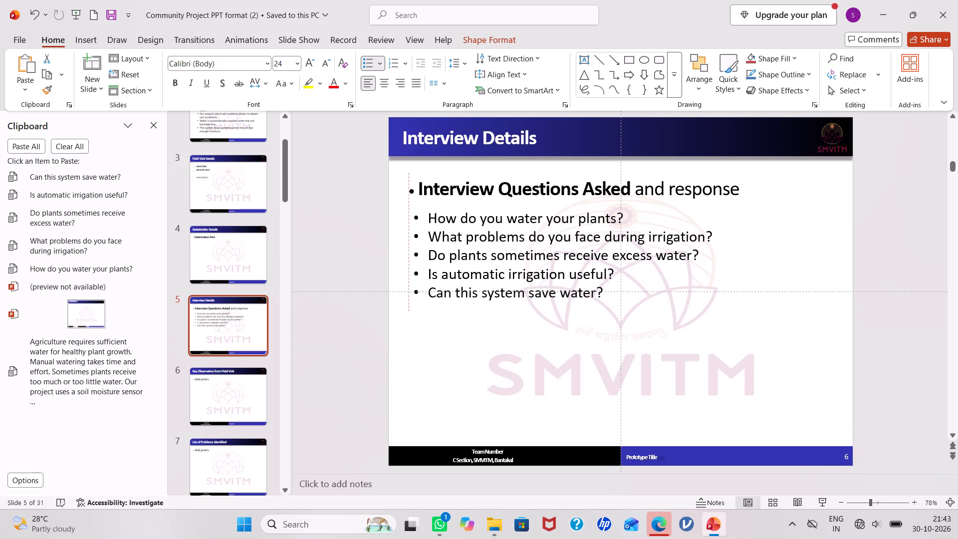
drag(432, 206, 430, 206)
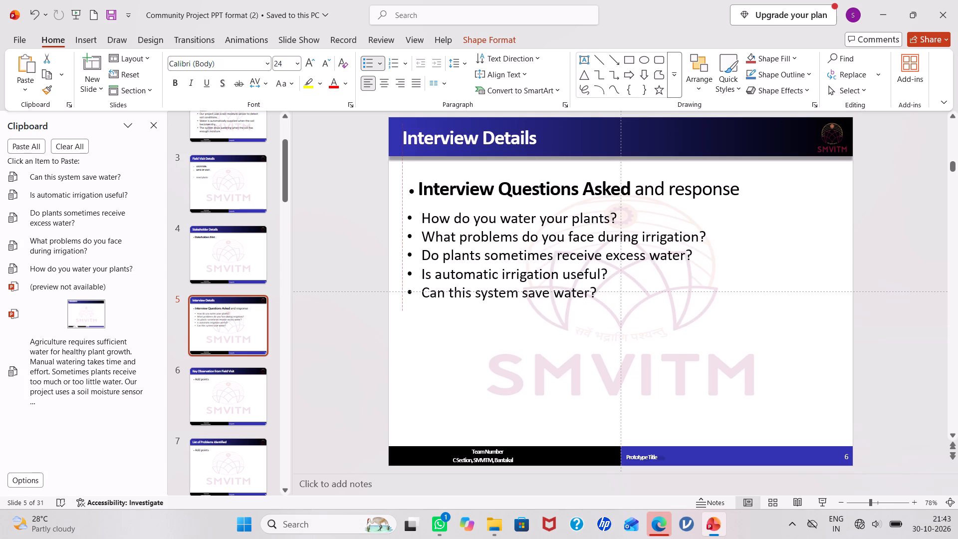
drag(430, 206, 433, 206)
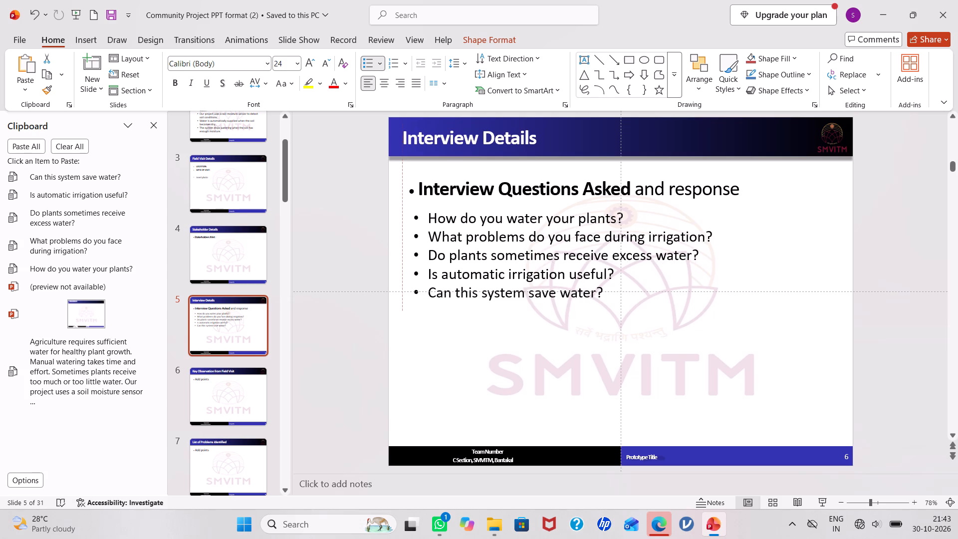
drag(433, 206, 431, 207)
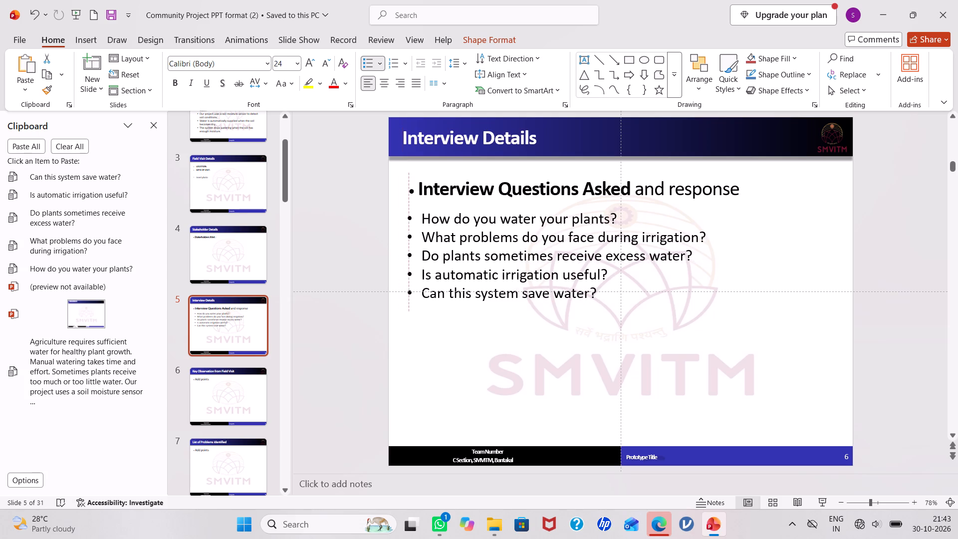
drag(431, 207, 430, 207)
Move the "Interview Questions Asked and response" line slightly upward, fine-tuning its horizontal position to line up with the question bullets.
click(434, 191)
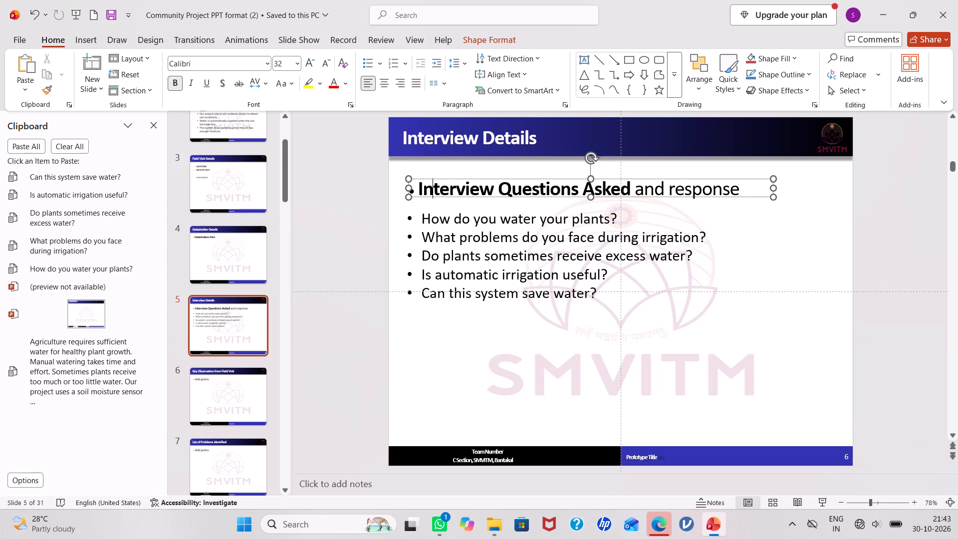
click(436, 177)
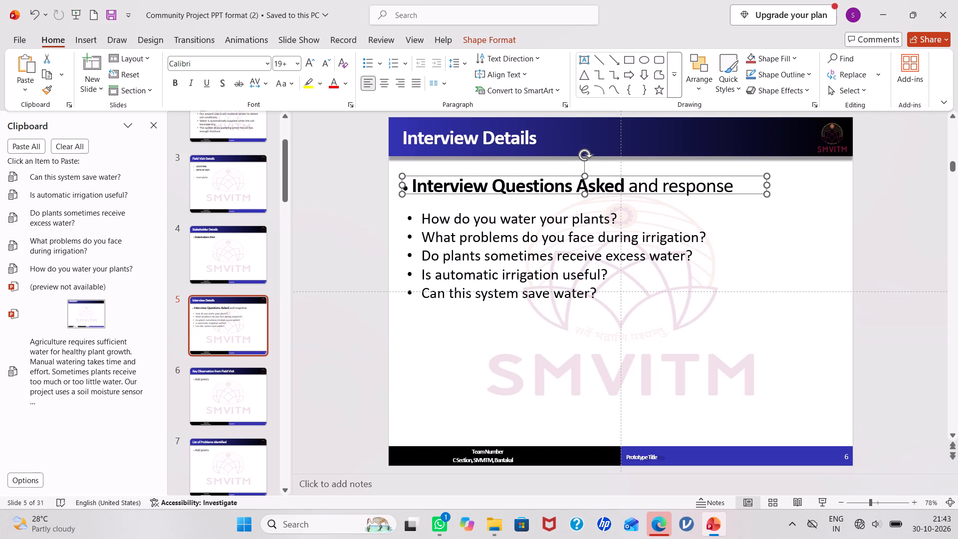
key(Right)
key(Right)
key(Right)
key(Right)
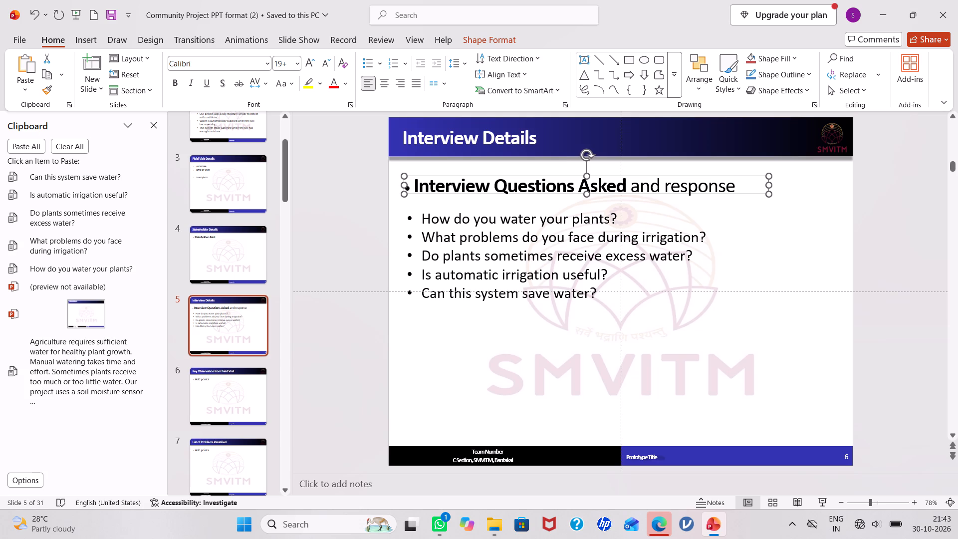
key(Right)
key(Right)
key(Right)
key(Right)
key(Right)
key(Right)
key(Right)
key(Right)
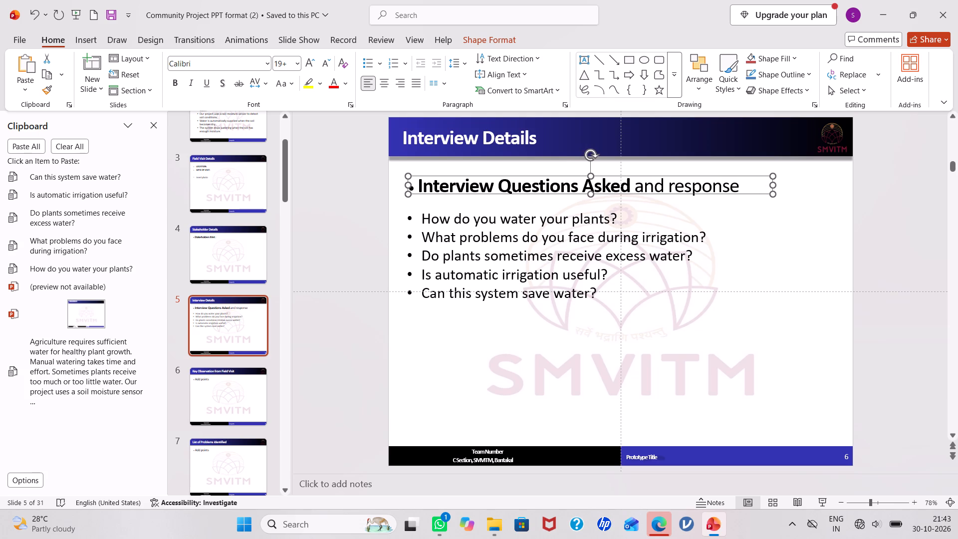
key(Left)
key(Left)
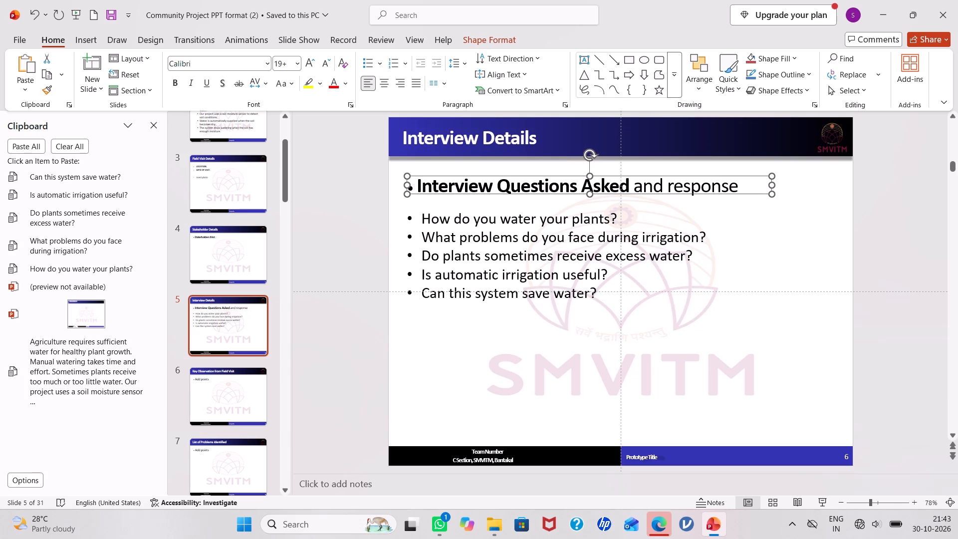
Set the line spacing of the interview questions list to 1.5.
click(468, 240)
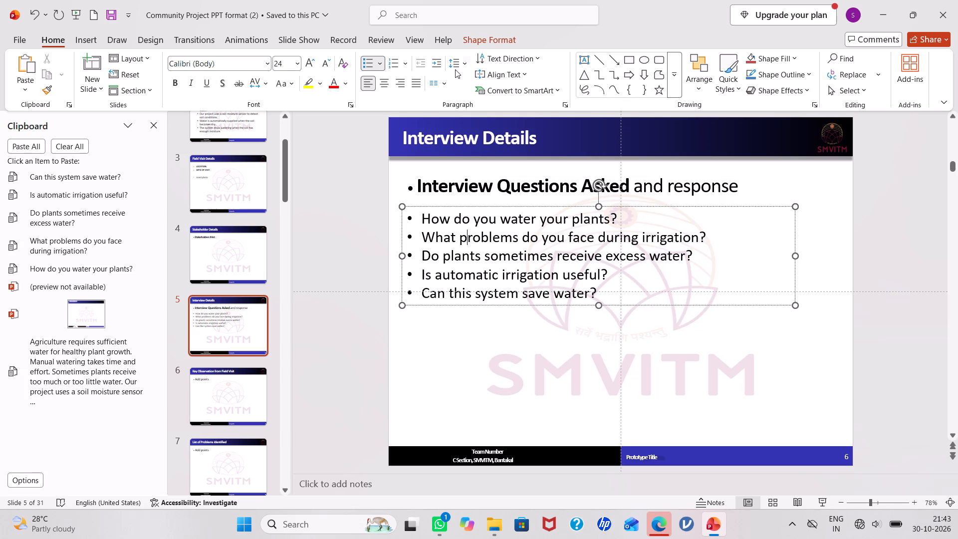
click(464, 60)
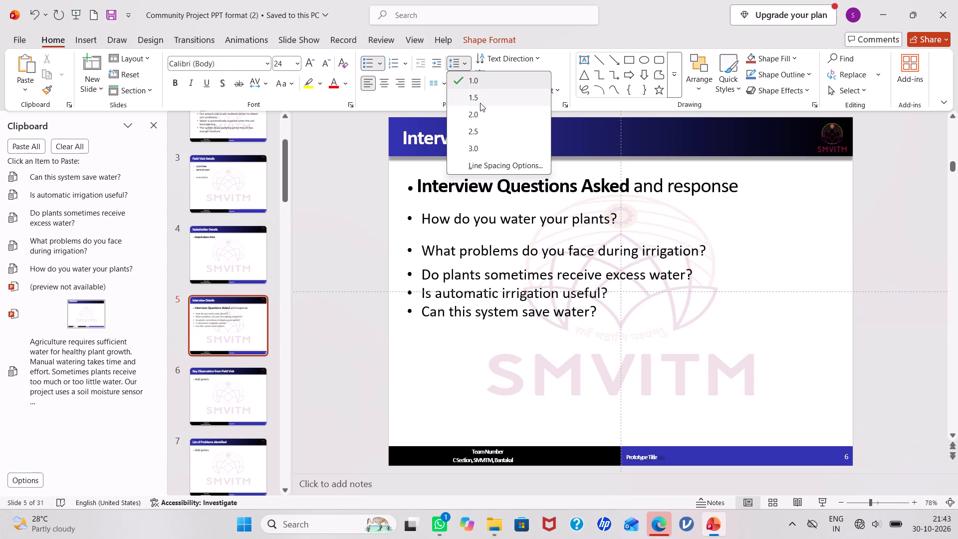
click(479, 97)
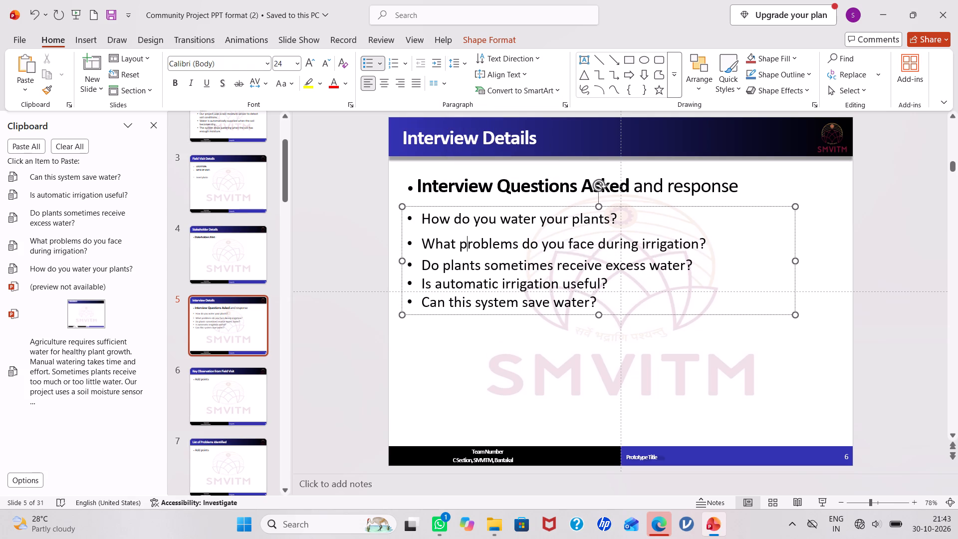
click(461, 206)
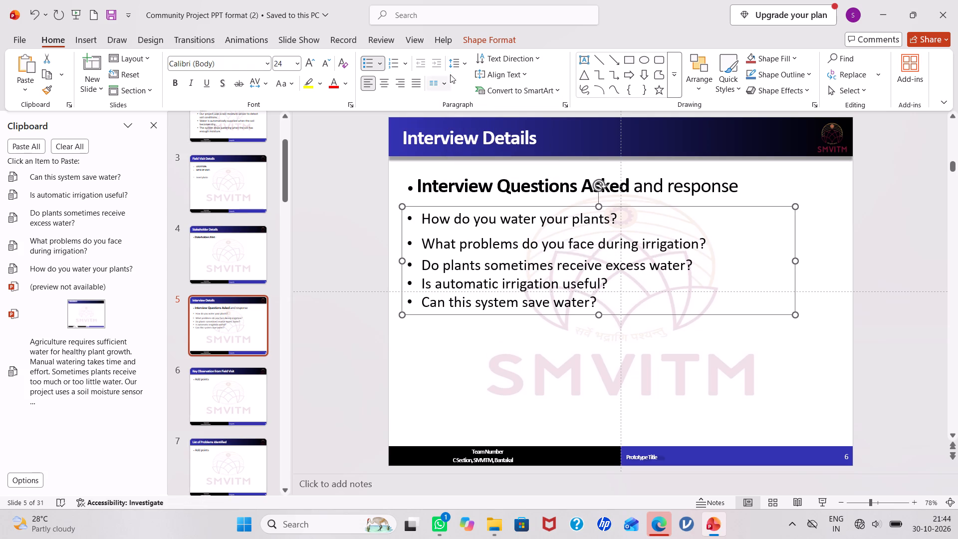
Apply 1.5 line spacing uniformly to all five interview questions on the Interview Details slide.
click(466, 64)
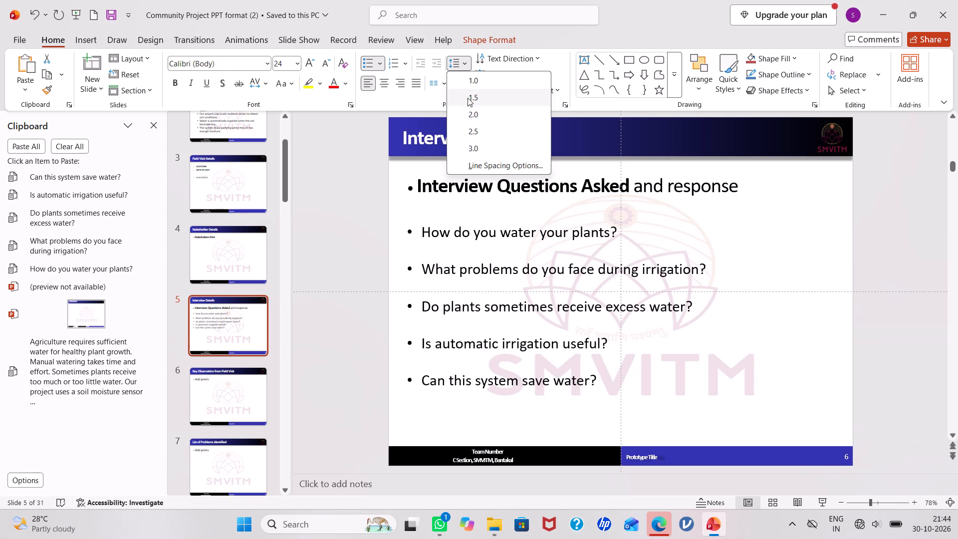
click(468, 92)
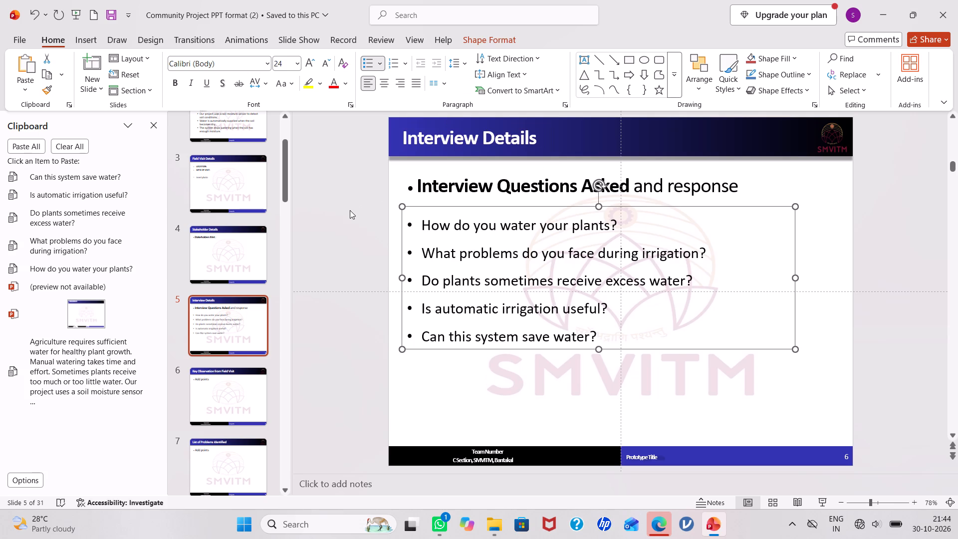
click(350, 210)
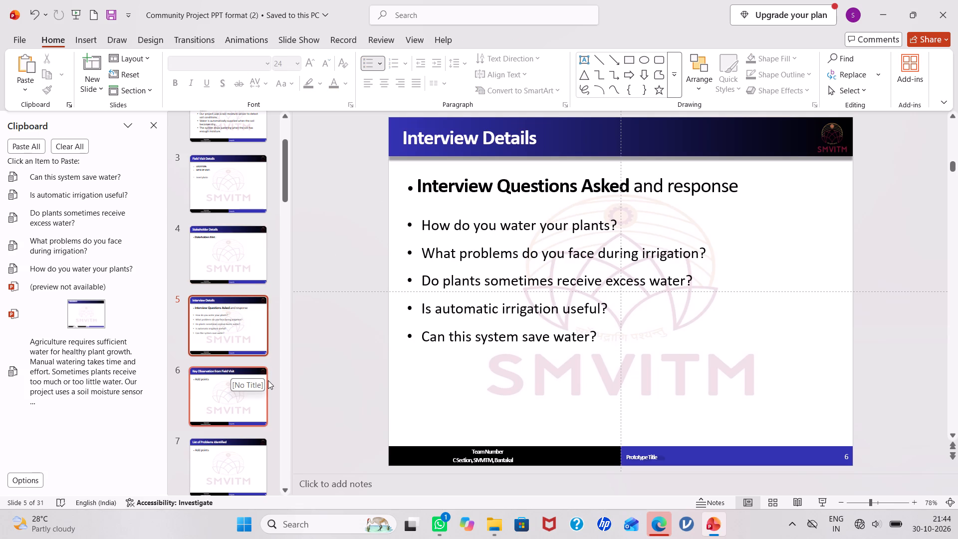
Go to slide 6, Key Observation from Field Visit.
click(241, 395)
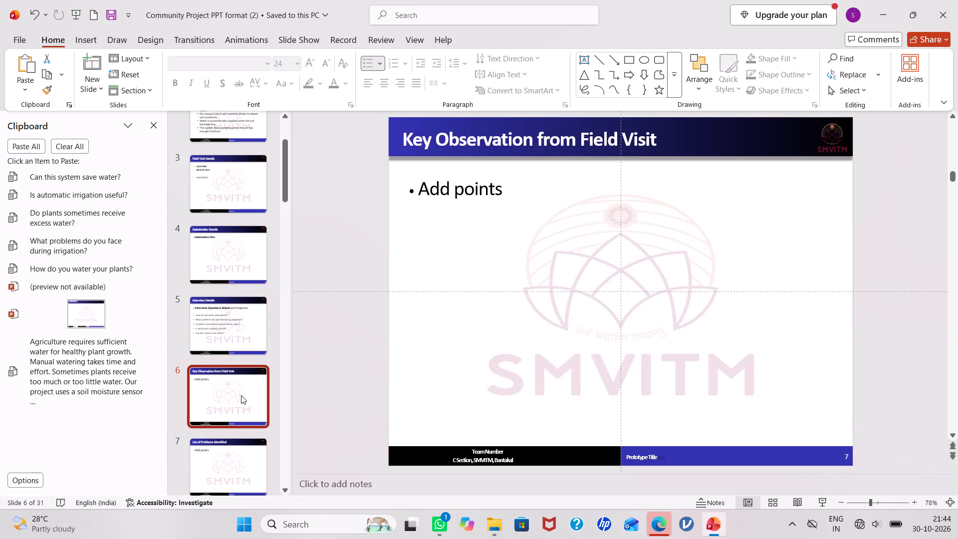
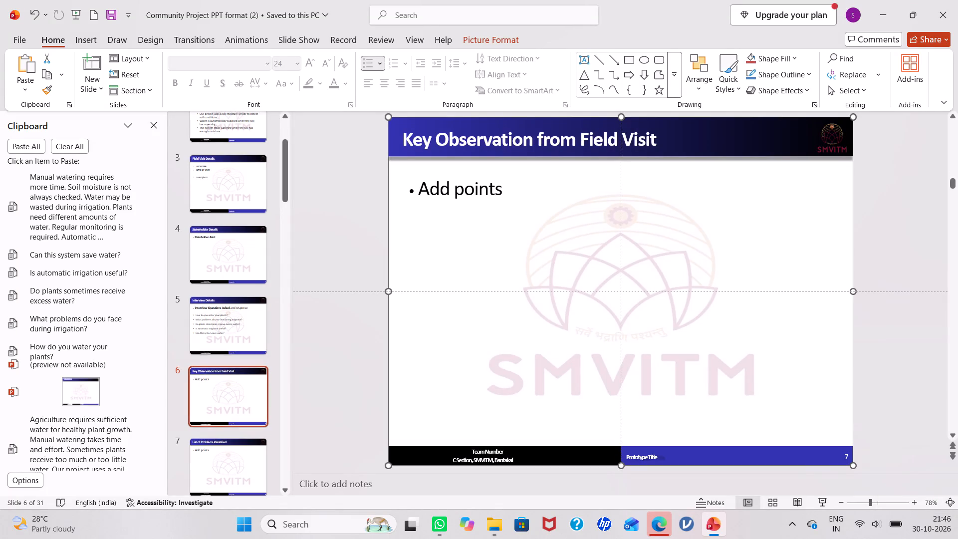
Draw a large text box beneath the "Add points" line on the Key Observation from Field Visit slide.
click(582, 64)
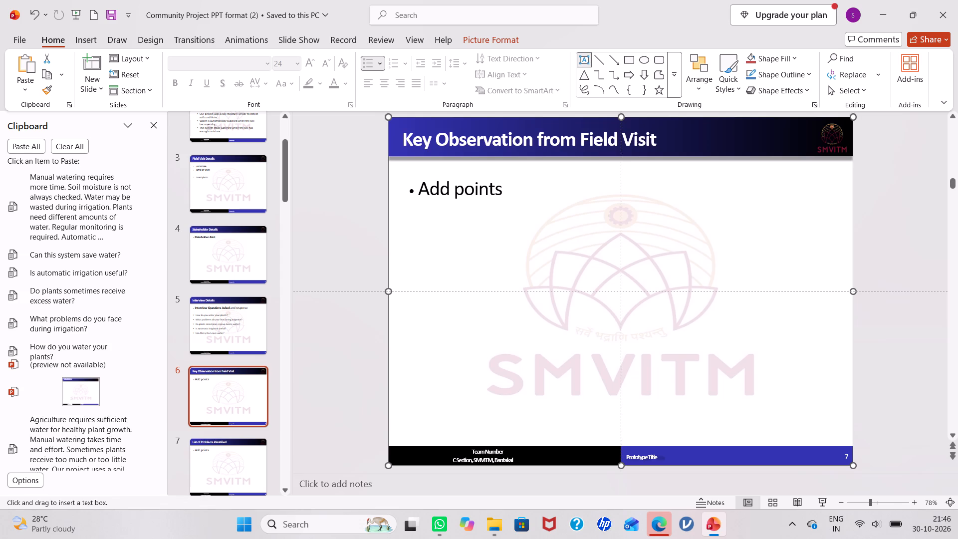
drag(417, 215, 738, 370)
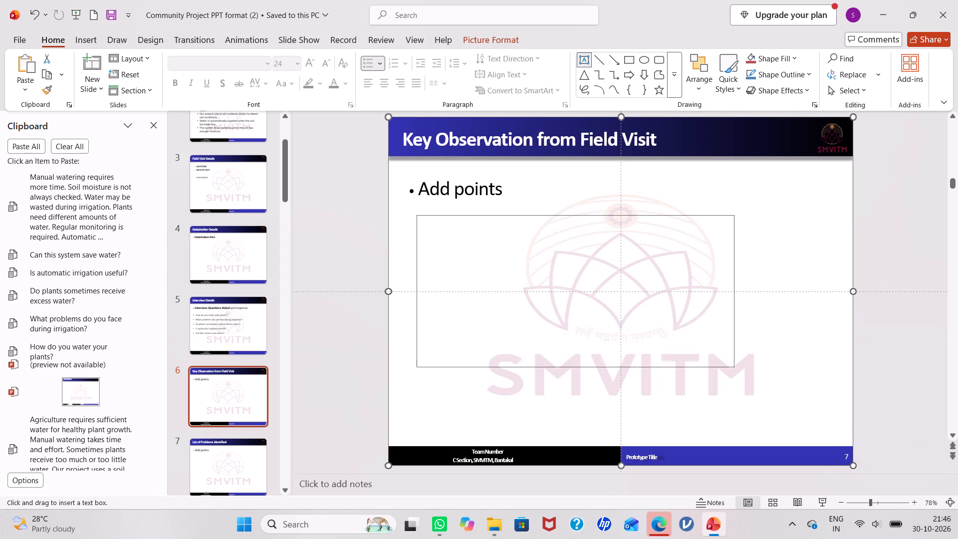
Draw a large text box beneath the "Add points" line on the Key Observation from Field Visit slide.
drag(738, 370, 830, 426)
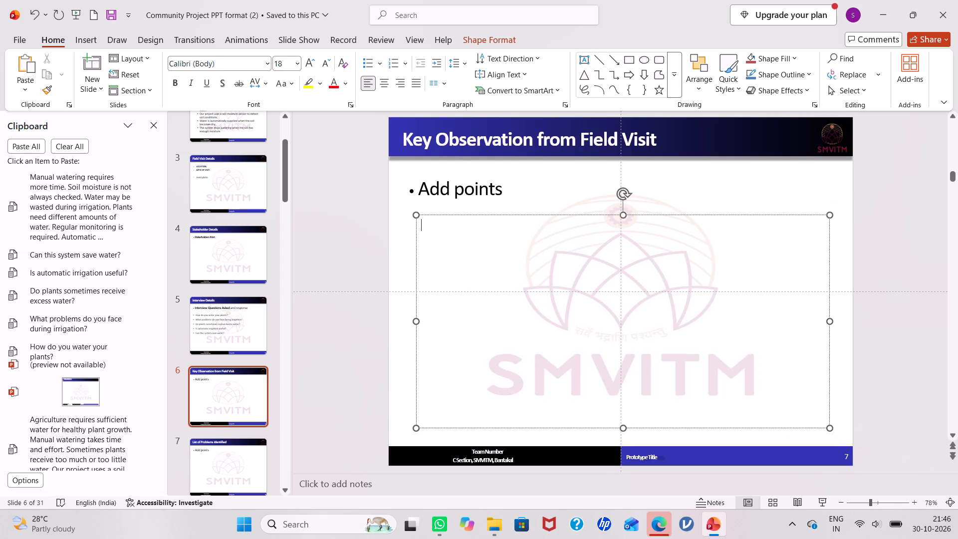
Delete the "Add points" placeholder text box from the Key Observation from Field Visit slide.
click(481, 197)
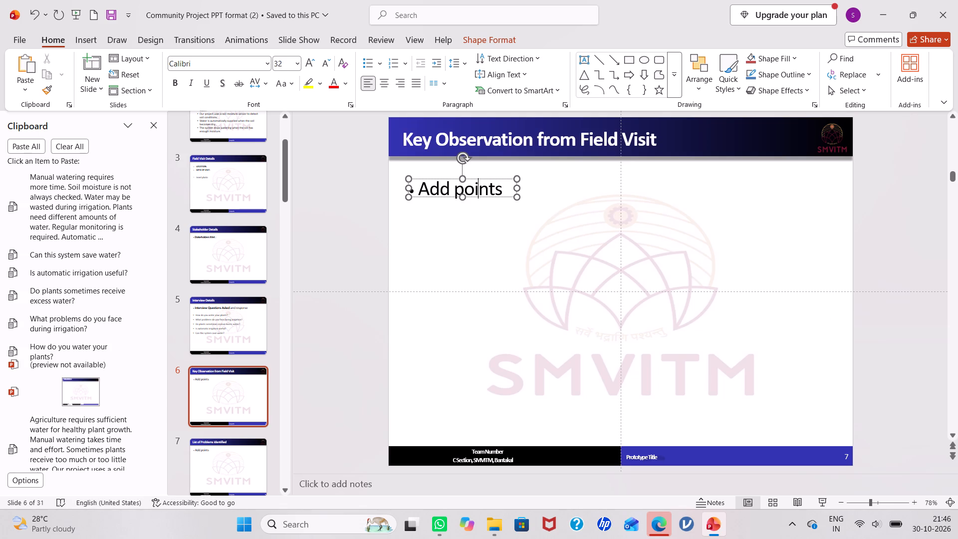
click(482, 177)
key(BackSpace)
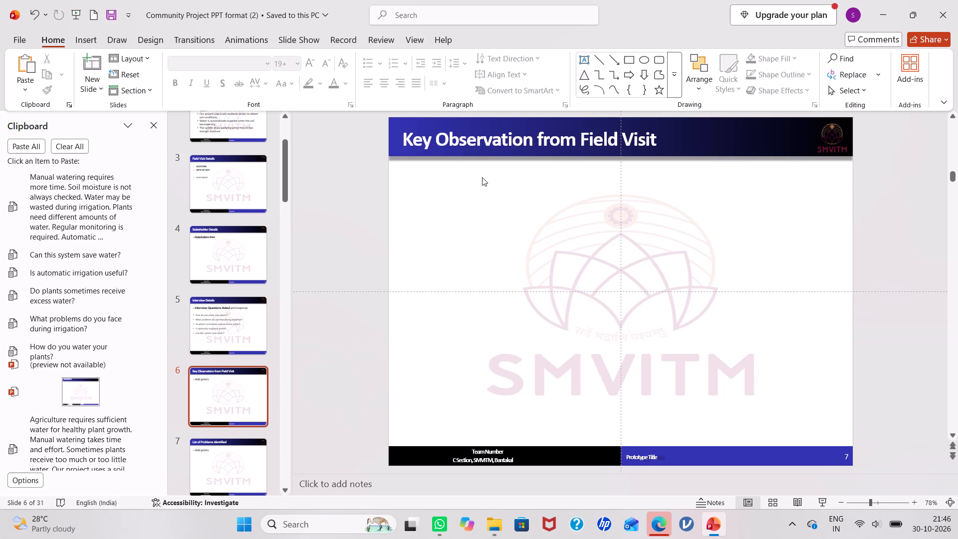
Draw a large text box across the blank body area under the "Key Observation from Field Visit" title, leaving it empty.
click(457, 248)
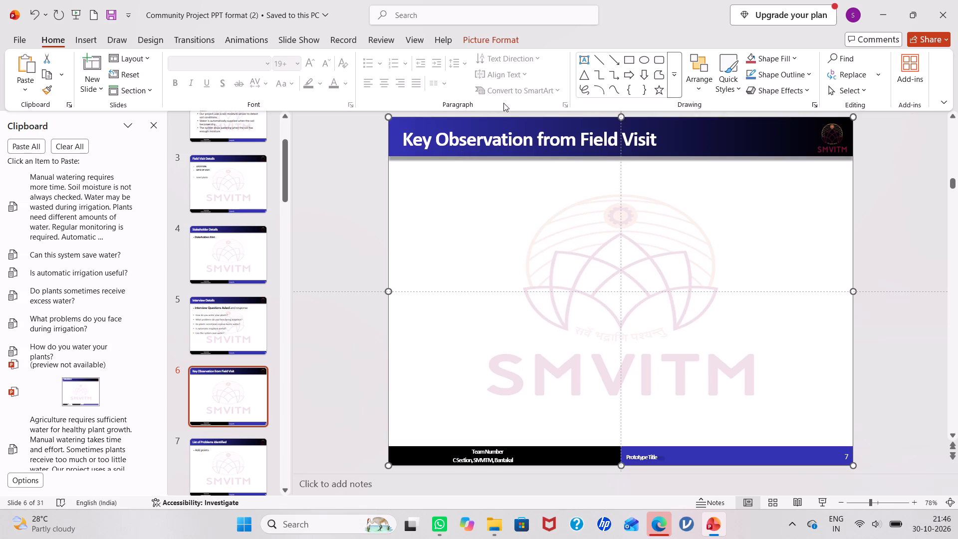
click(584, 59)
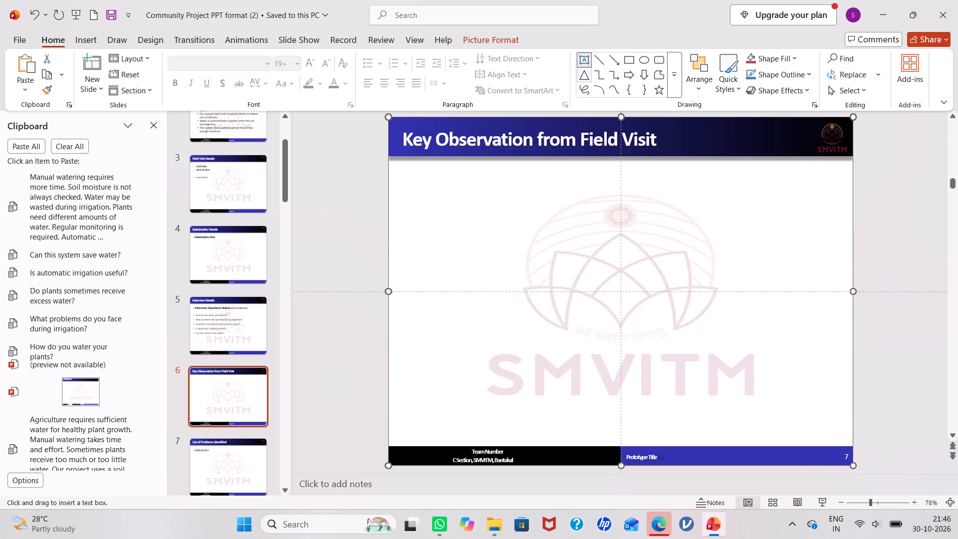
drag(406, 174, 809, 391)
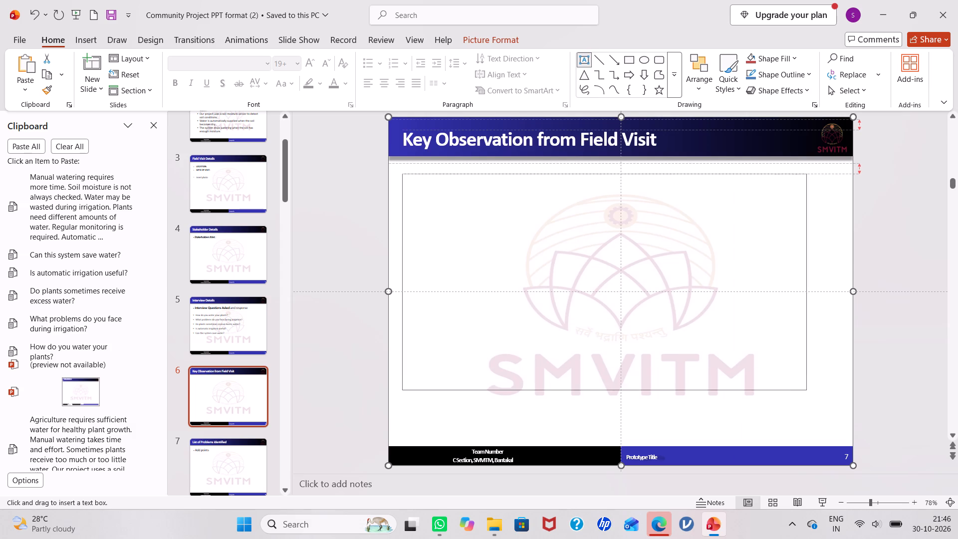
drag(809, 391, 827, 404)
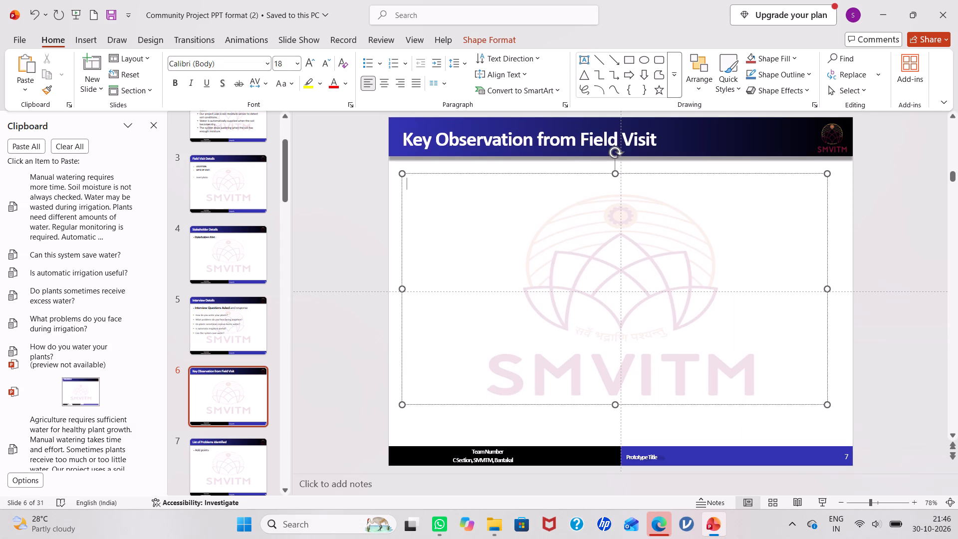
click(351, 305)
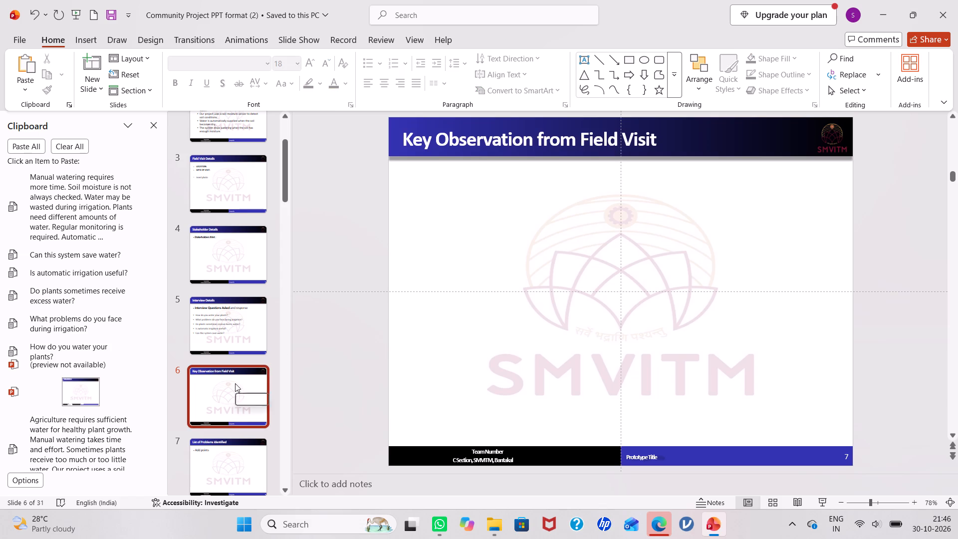
Duplicate the emptied Key Observation from Field Visit slide and return to the original, slide 6.
click(235, 383)
key(ctrl+d)
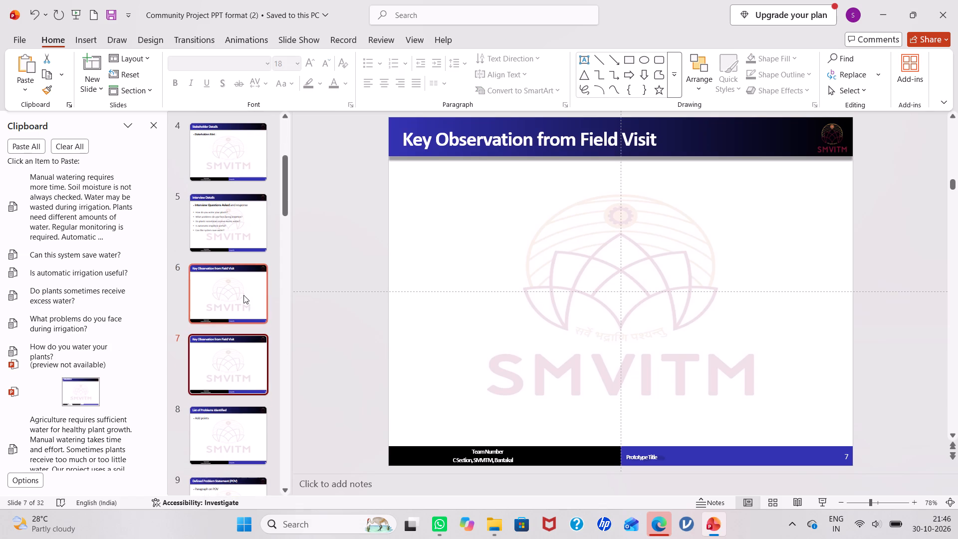
click(249, 296)
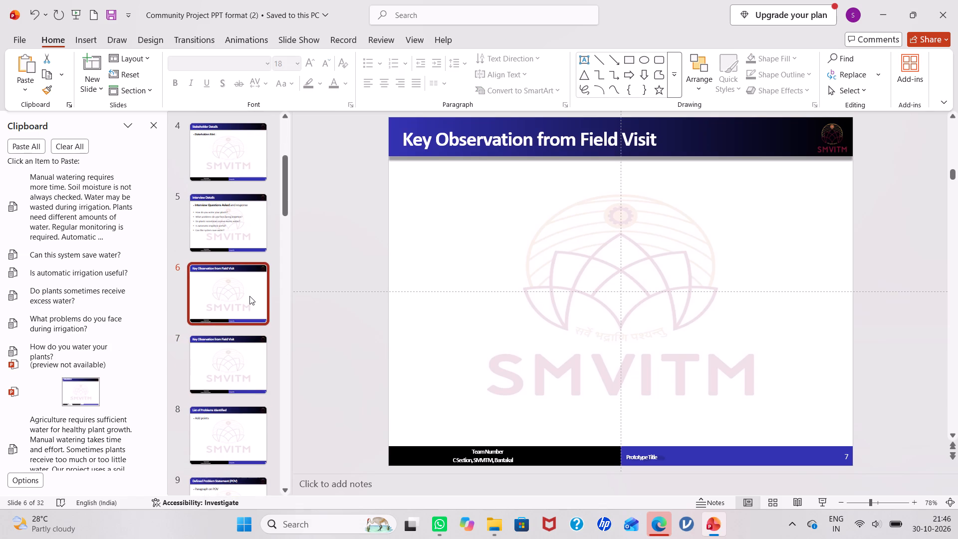
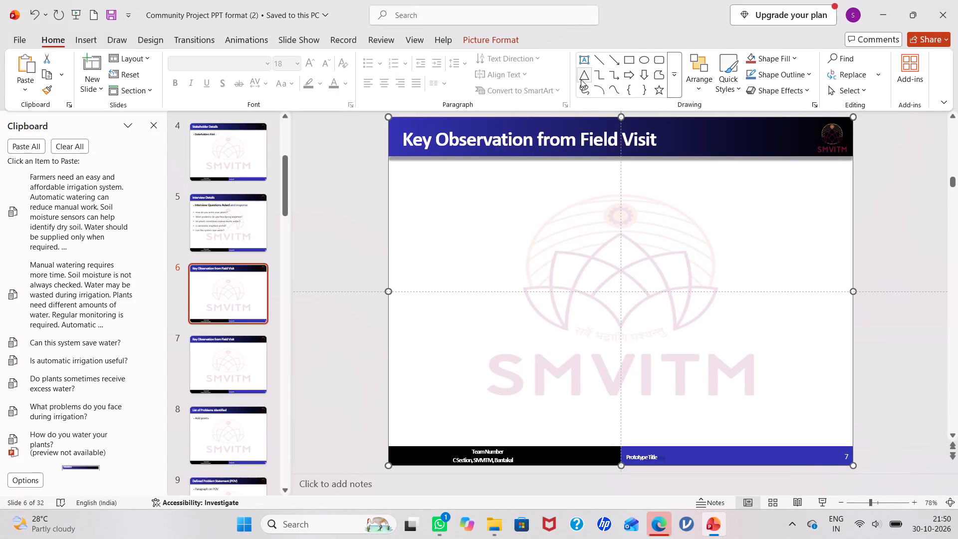
Draw a large text box across slide 6's body and paste the seven copied observations, beginning "Farmers need an easy and affordable irrigation system.".
click(582, 58)
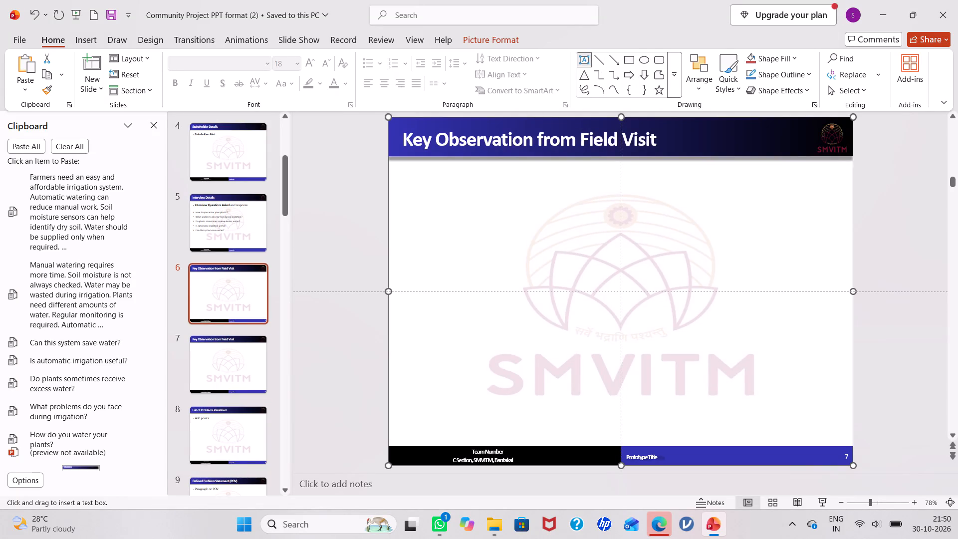
drag(414, 181, 816, 415)
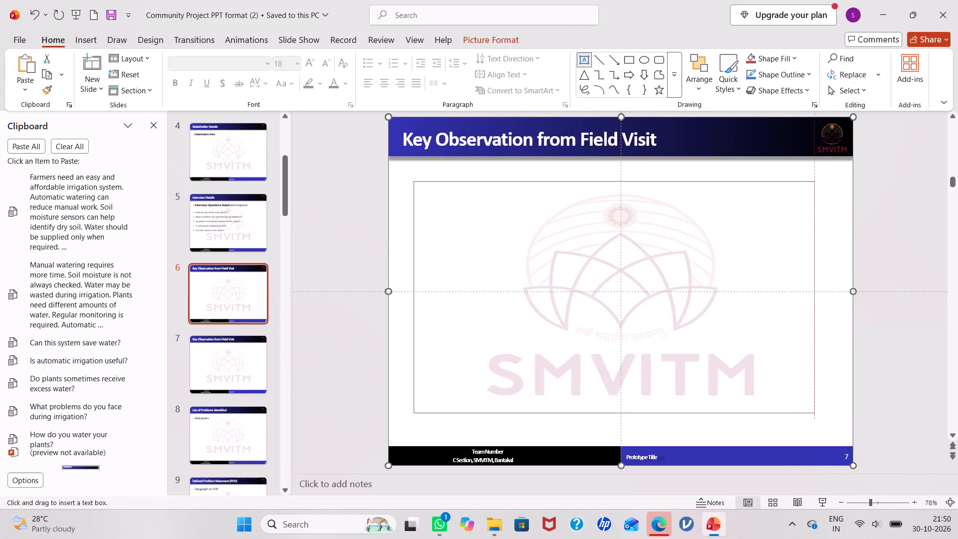
drag(816, 415, 828, 428)
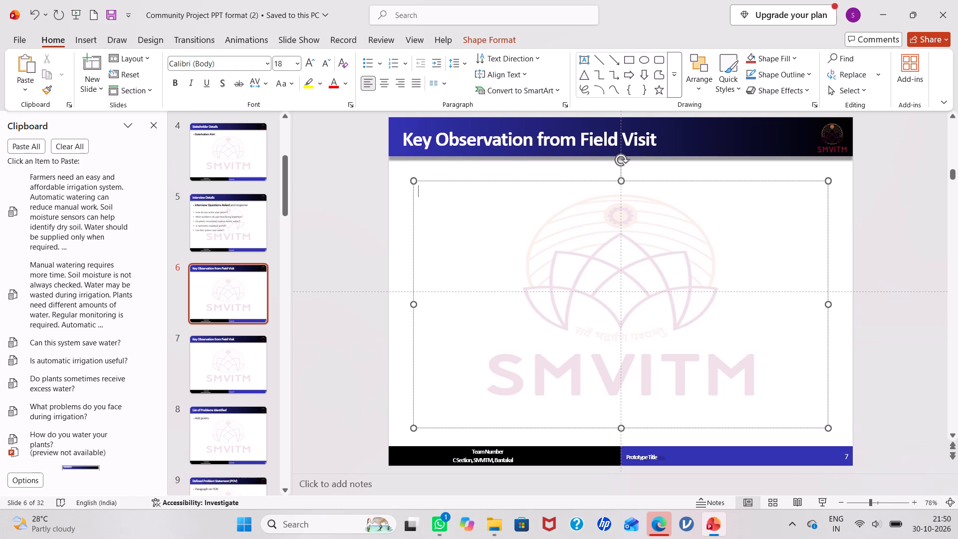
key(ctrl+v)
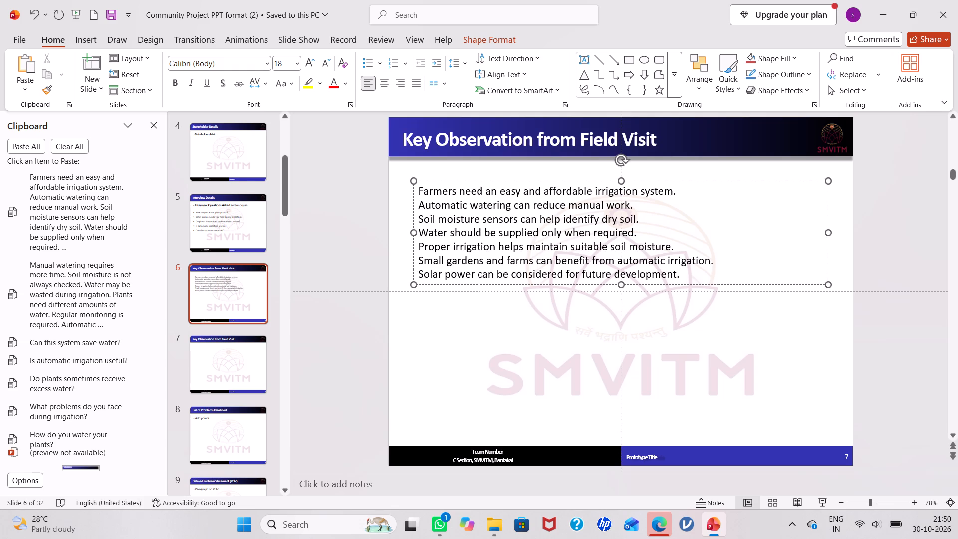
Format the pasted observations text box with font size 24, 1.5 line spacing and justified alignment.
click(510, 181)
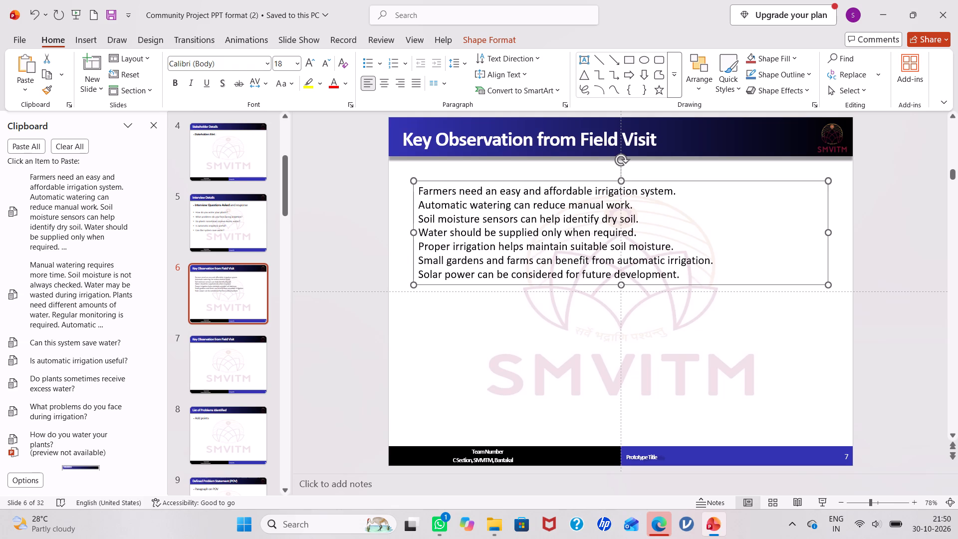
click(295, 65)
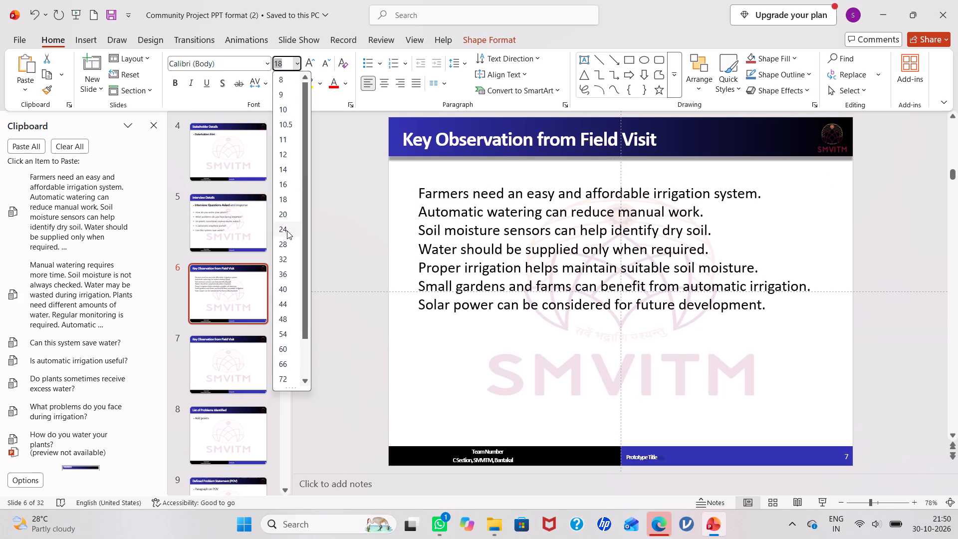
click(287, 231)
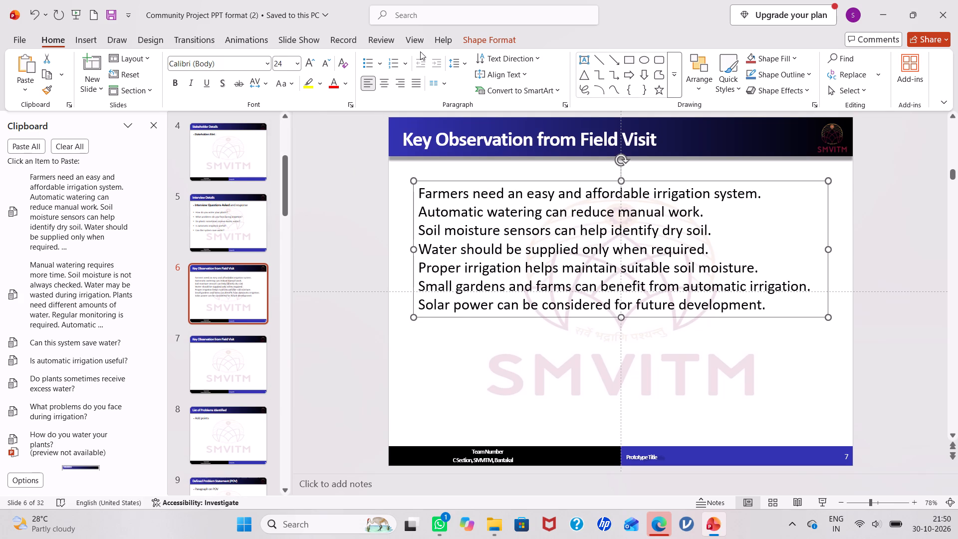
click(464, 66)
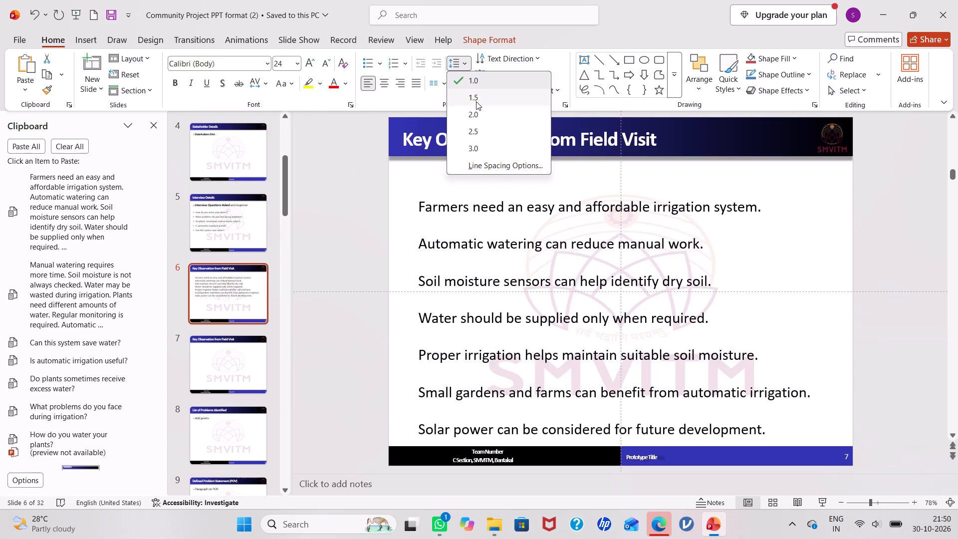
click(477, 95)
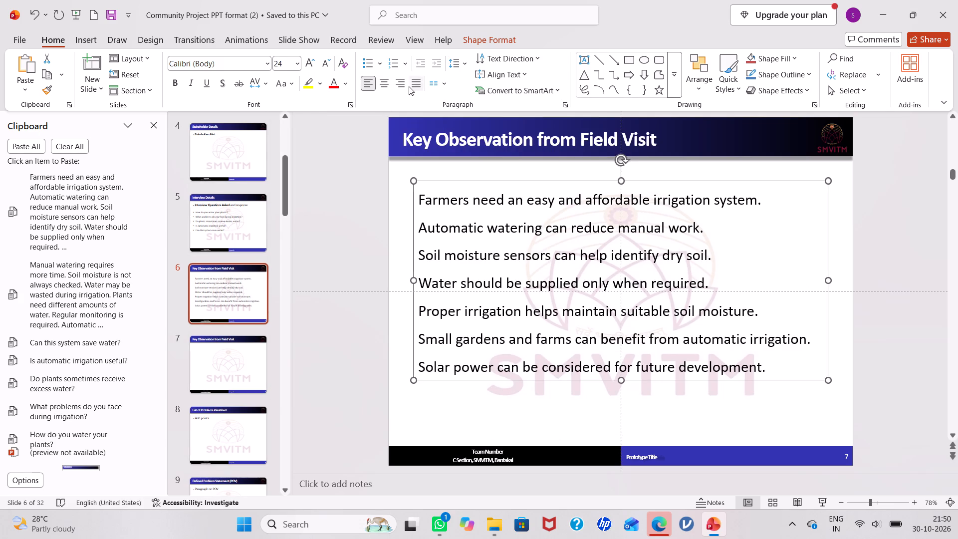
click(418, 83)
Justify the bulleted list of interview questions on the Interview Details slide, slide 5.
click(257, 201)
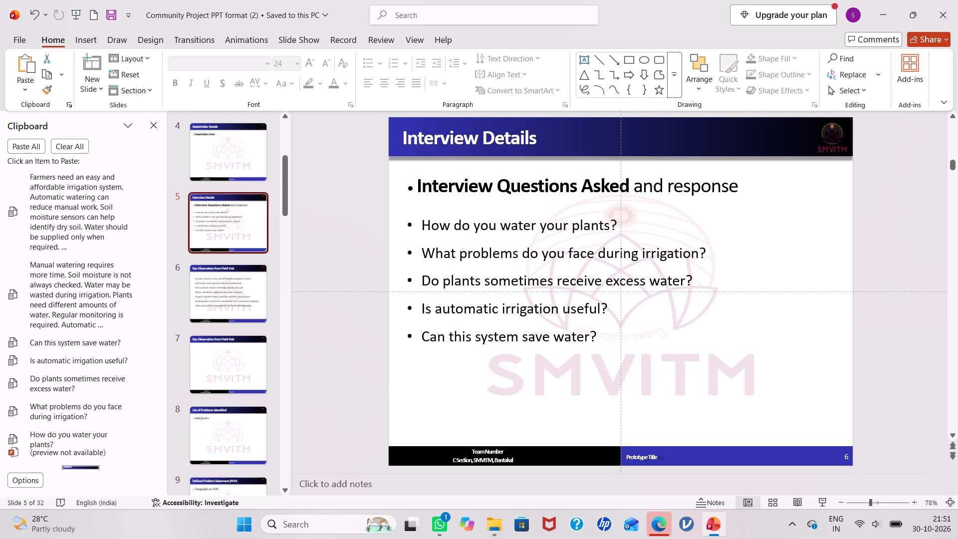
drag(454, 231, 453, 208)
click(453, 208)
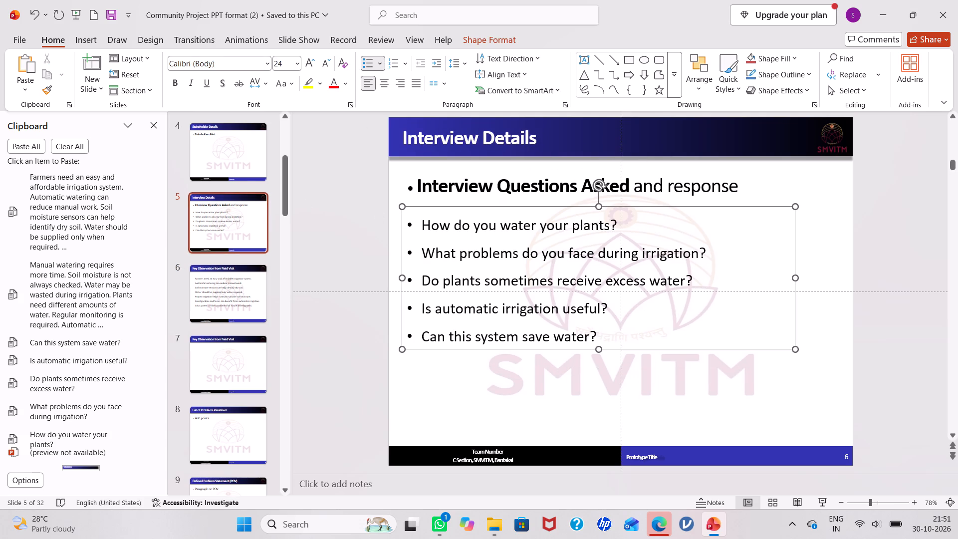
click(420, 86)
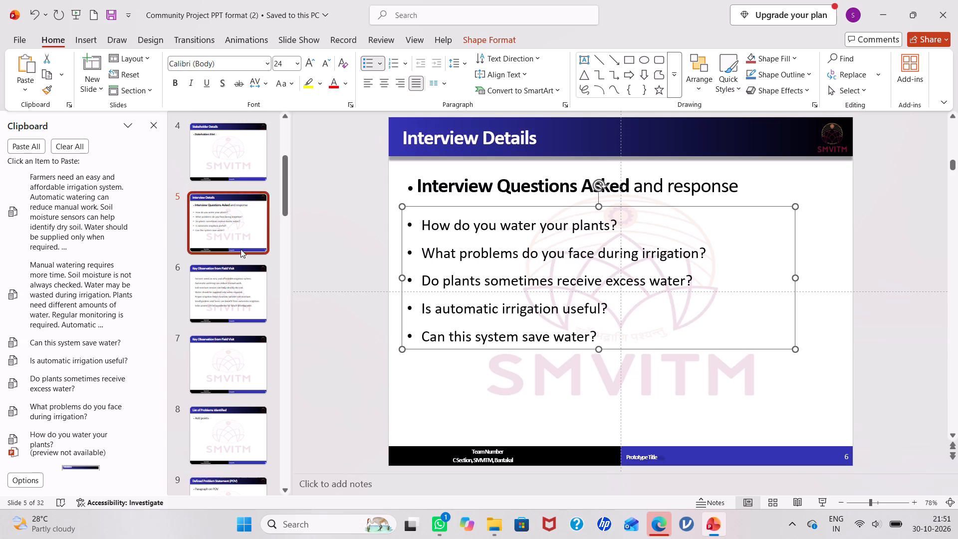
Apply round bullets to all observations in the text box on the Key Observation from Field Visit slide, slide 6.
click(227, 292)
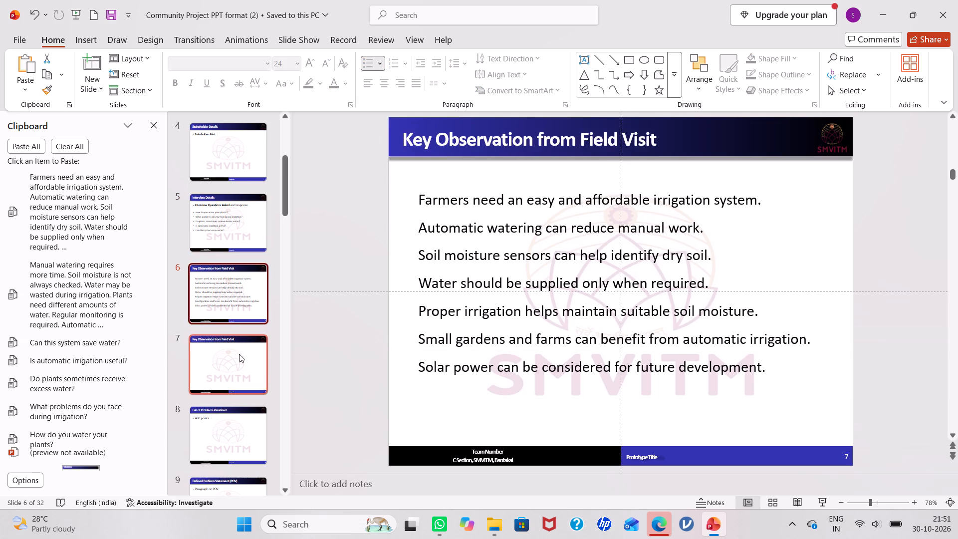
click(438, 210)
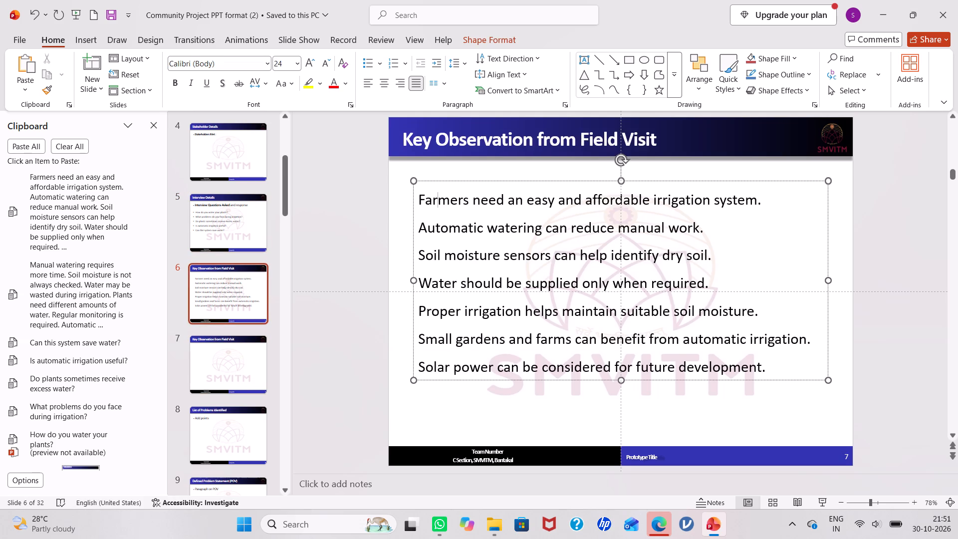
click(441, 181)
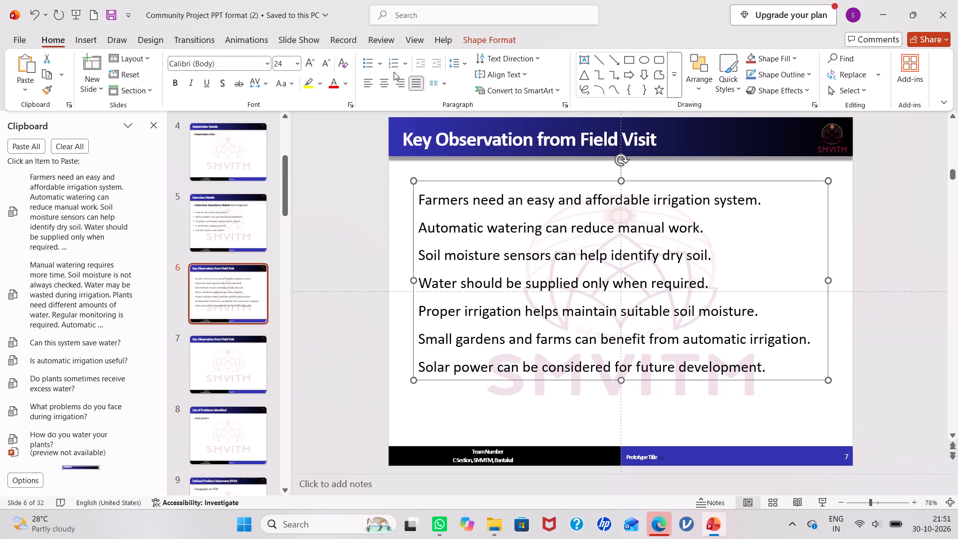
click(371, 59)
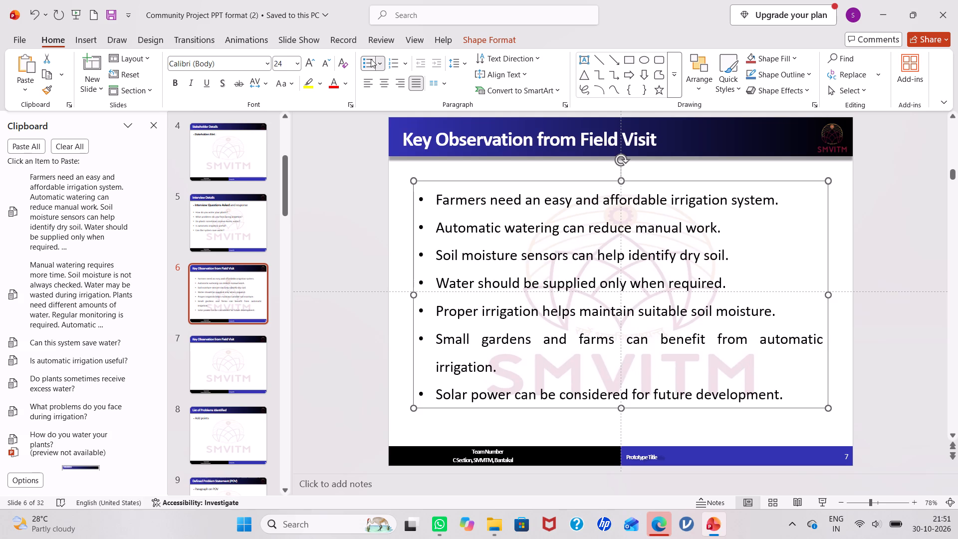
Open the blank duplicate of the Key Observation from Field Visit slide, slide 7.
click(241, 367)
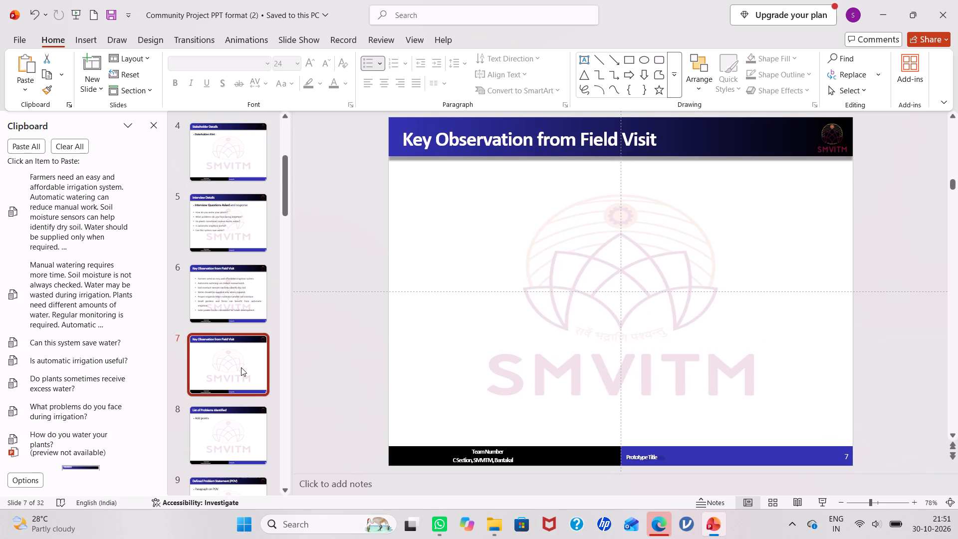
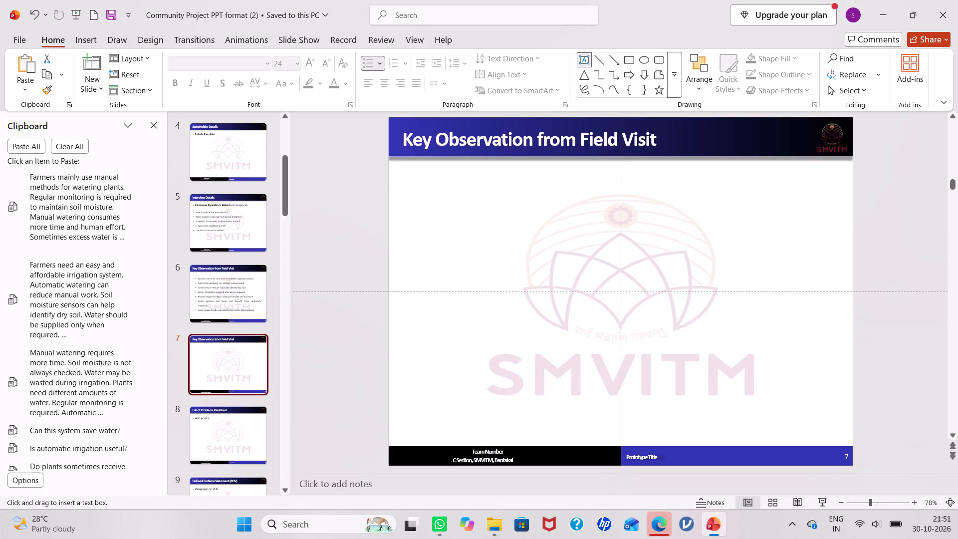
Draw a large text box across the blank body of slide 7 and position it between the title bar and the footer.
drag(418, 183, 802, 406)
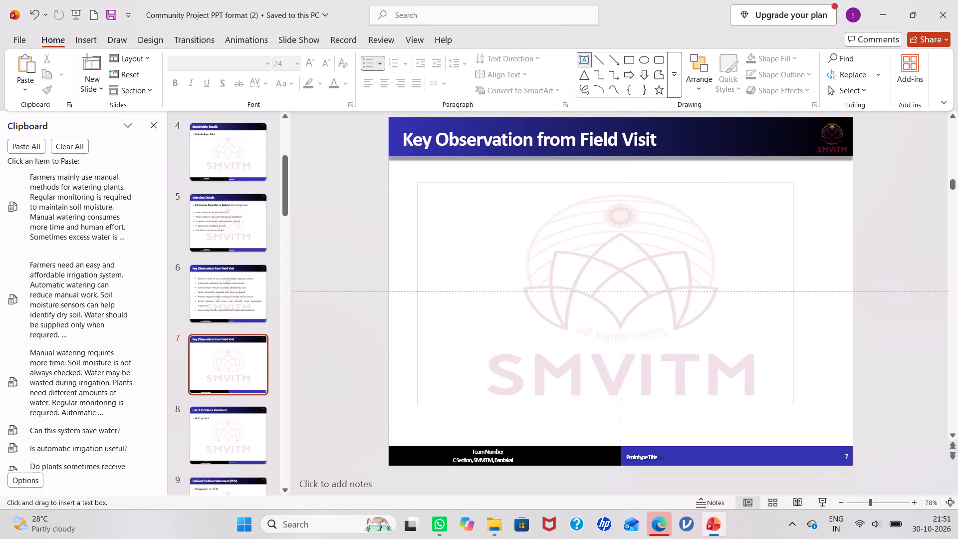
drag(802, 406, 829, 448)
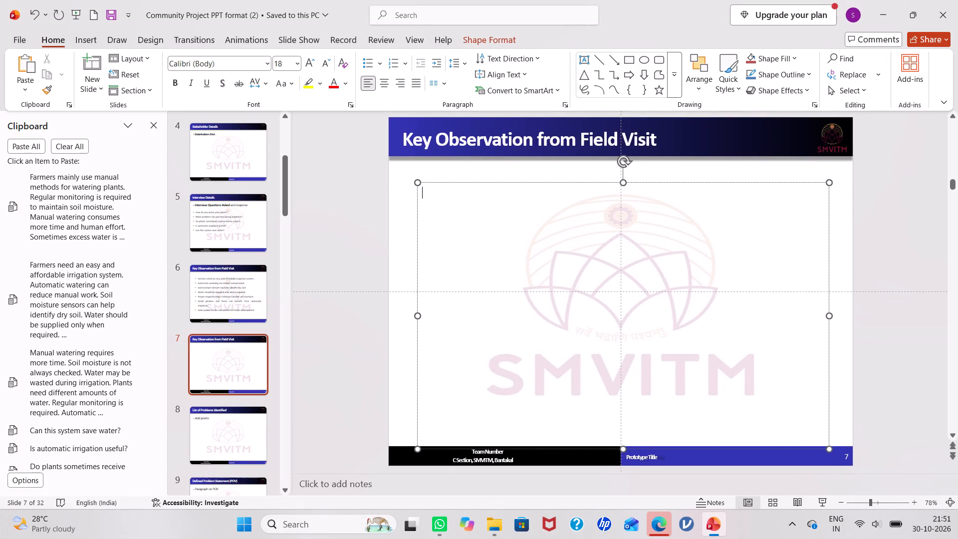
drag(621, 447, 622, 437)
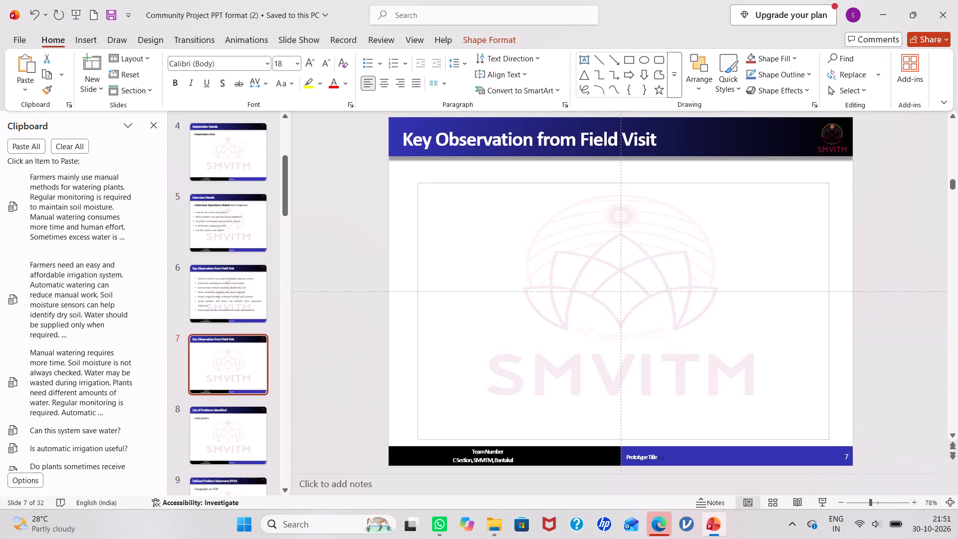
drag(622, 437, 622, 432)
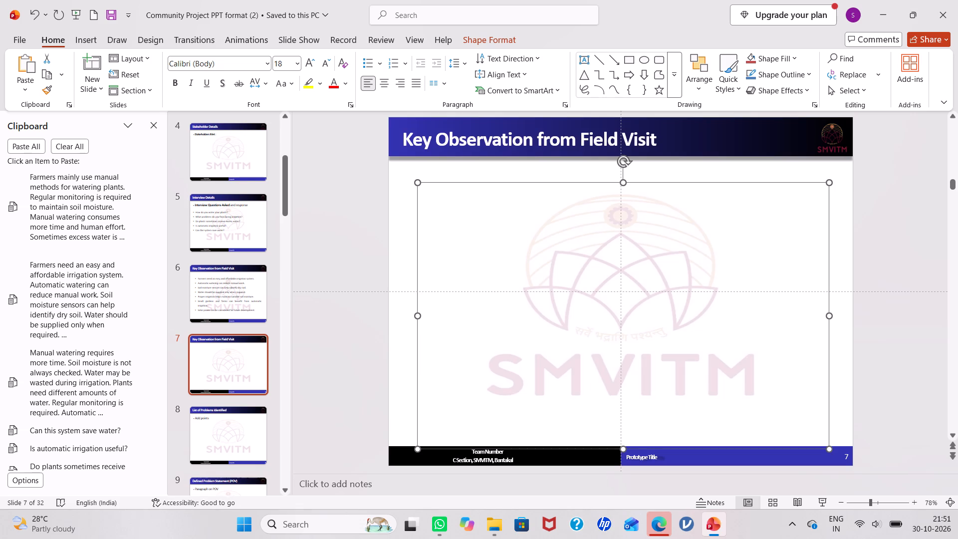
drag(623, 446, 623, 429)
drag(583, 284, 579, 265)
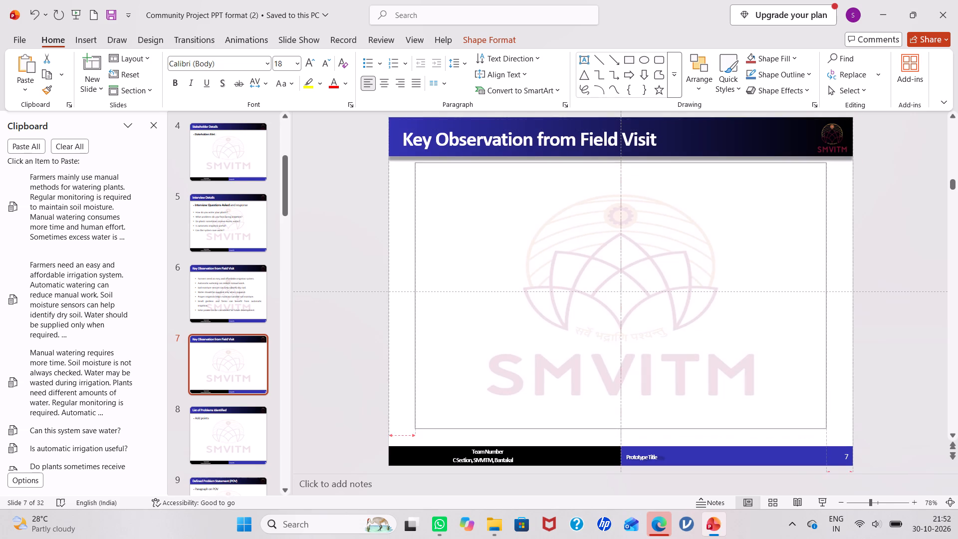
drag(579, 265, 579, 269)
Paste the copied observations, starting with "Farmers mainly use manual methods for watering plants.", into the new text box on slide 7.
click(465, 202)
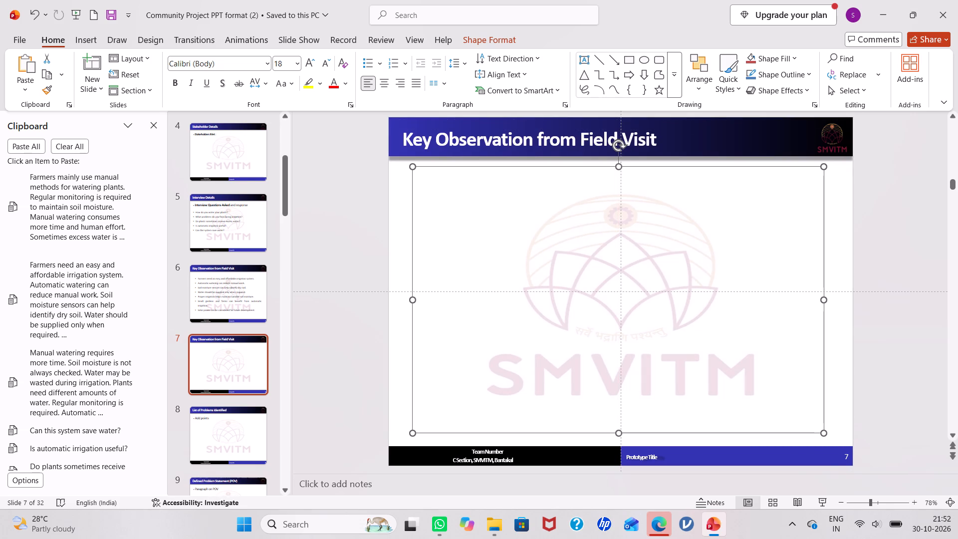
click(424, 178)
key(ctrl+v)
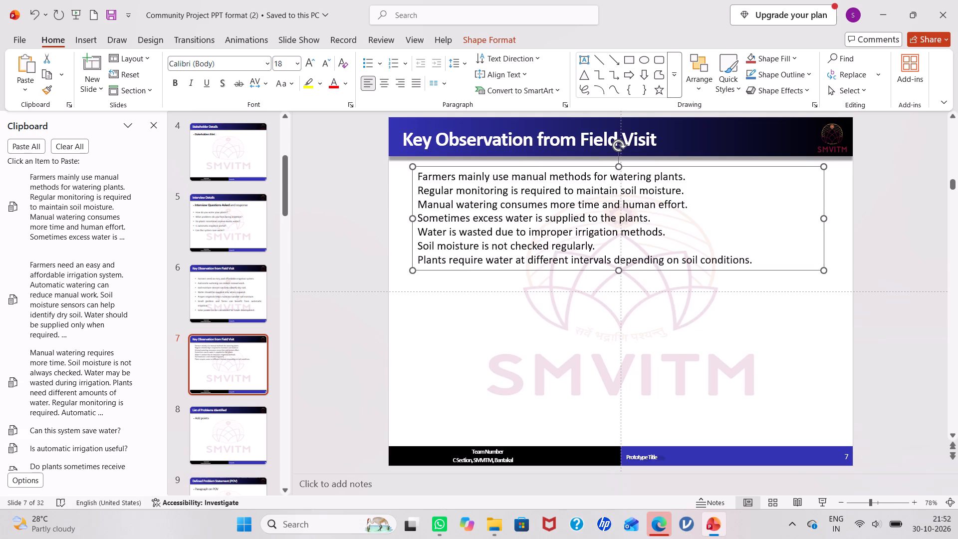
Set the font size of the whole pasted observations text box on slide 7 to 24.
click(243, 290)
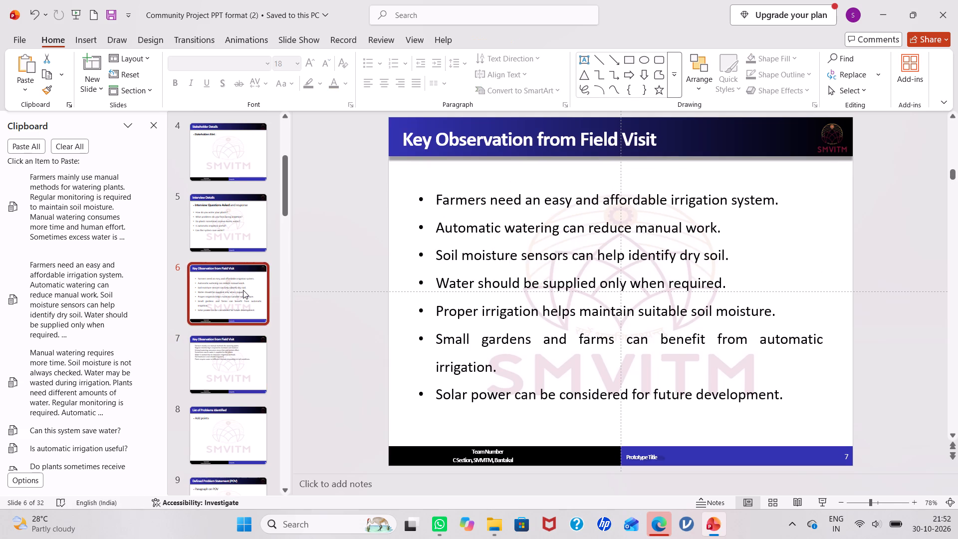
click(208, 388)
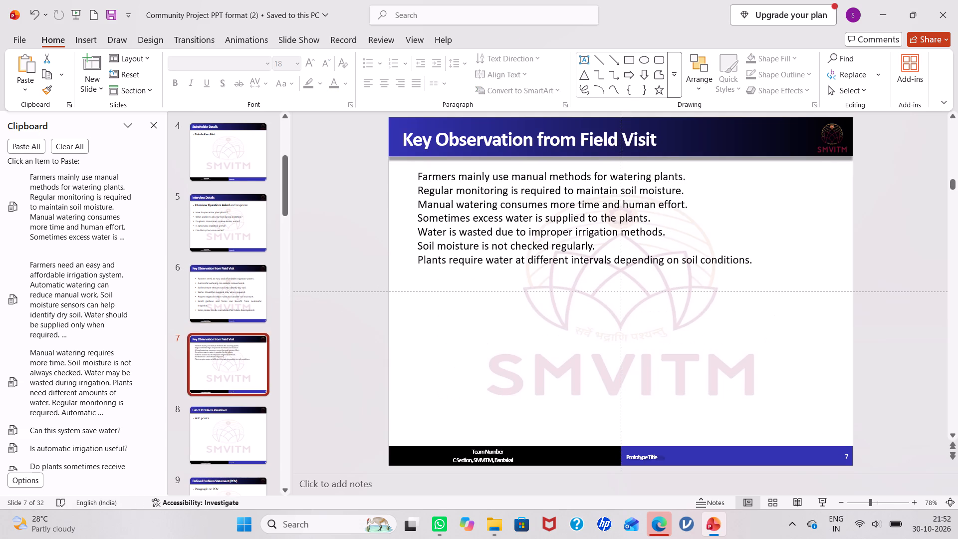
click(479, 207)
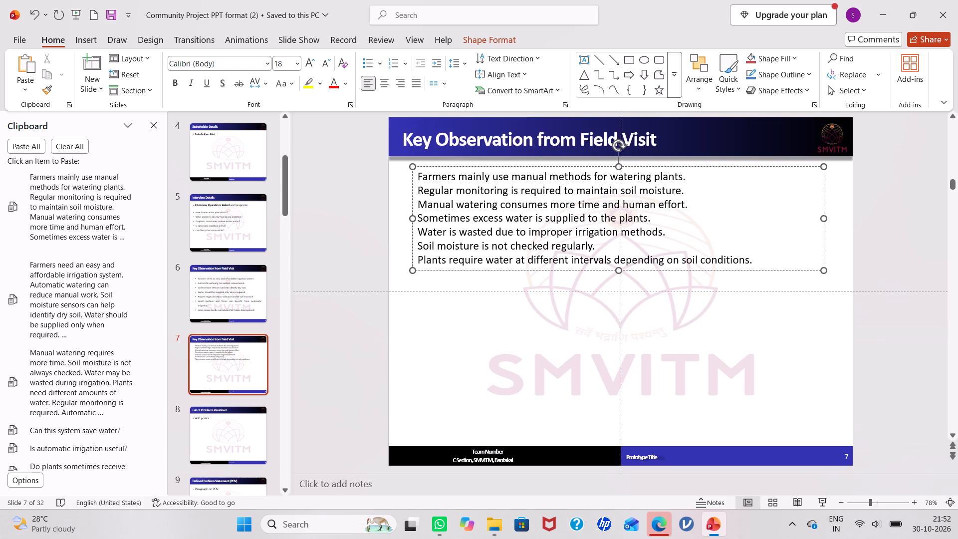
click(477, 167)
click(291, 63)
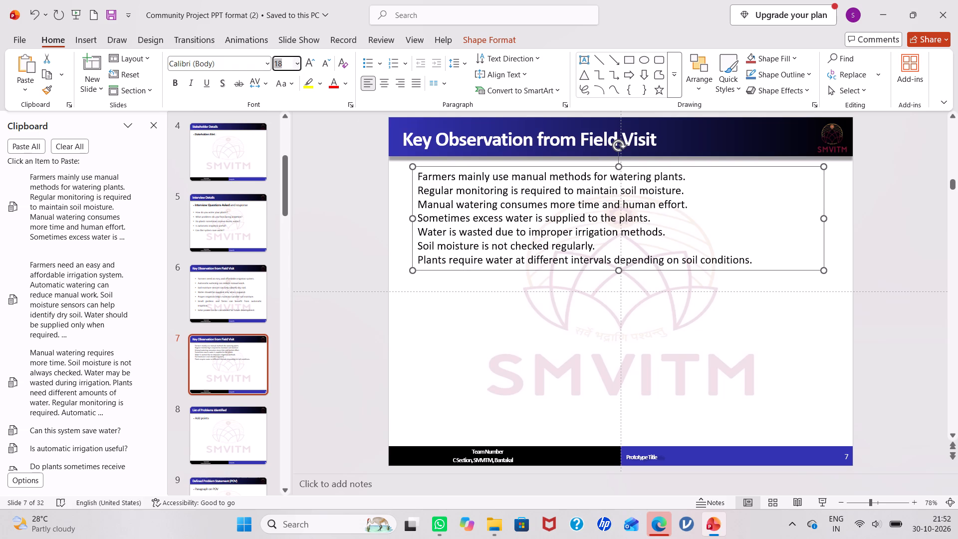
key(2)
text(43)
key(BackSpace)
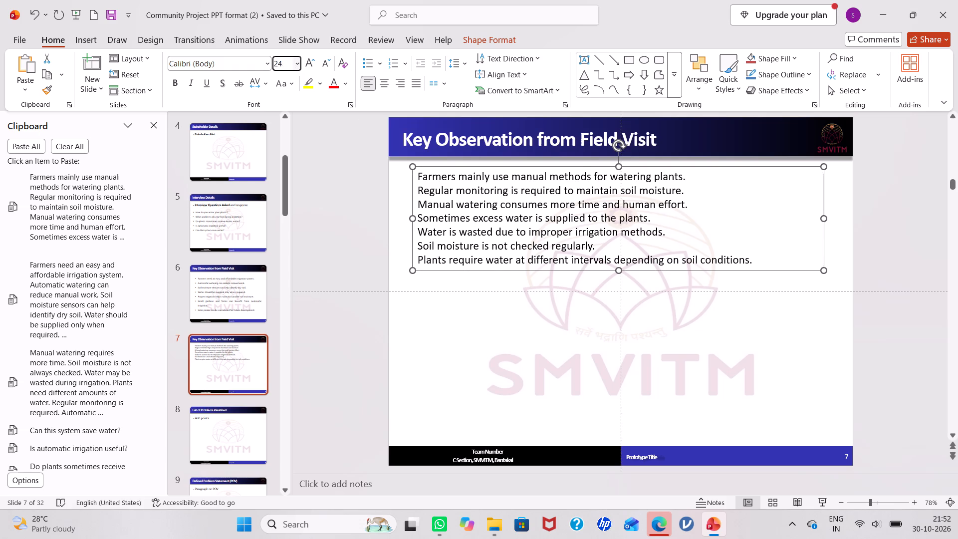
key(Return)
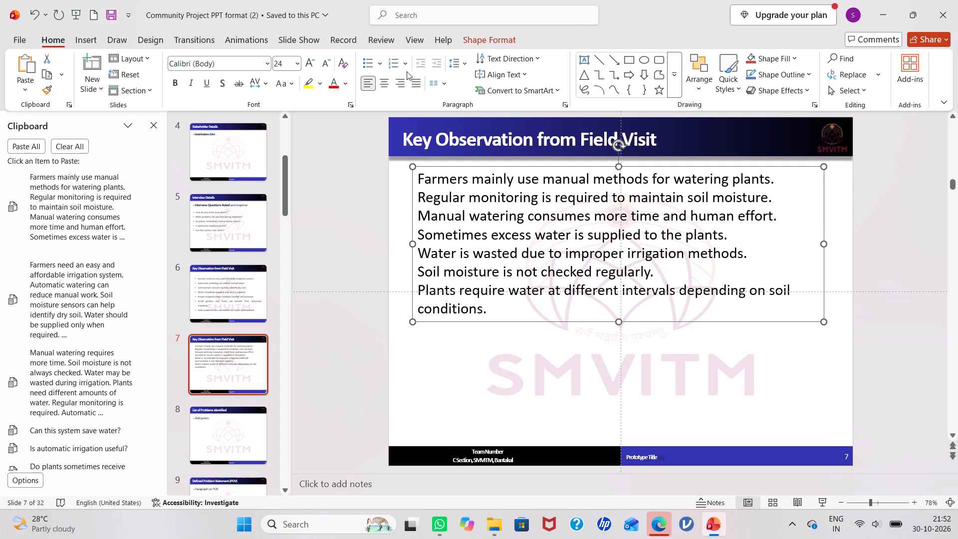
Format the observations on slide 7 as a round-bulleted list with justified alignment and 1.5 line spacing.
click(372, 66)
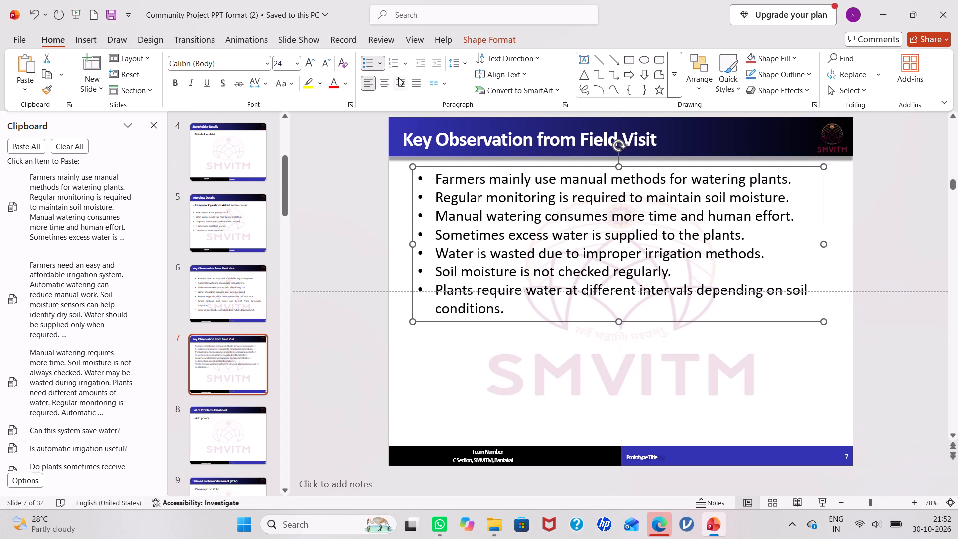
click(414, 83)
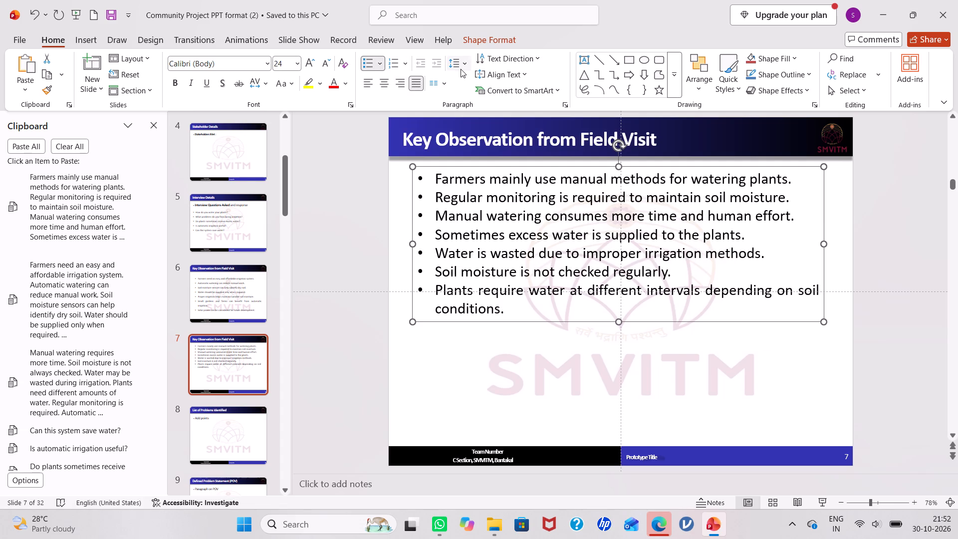
click(459, 67)
click(466, 93)
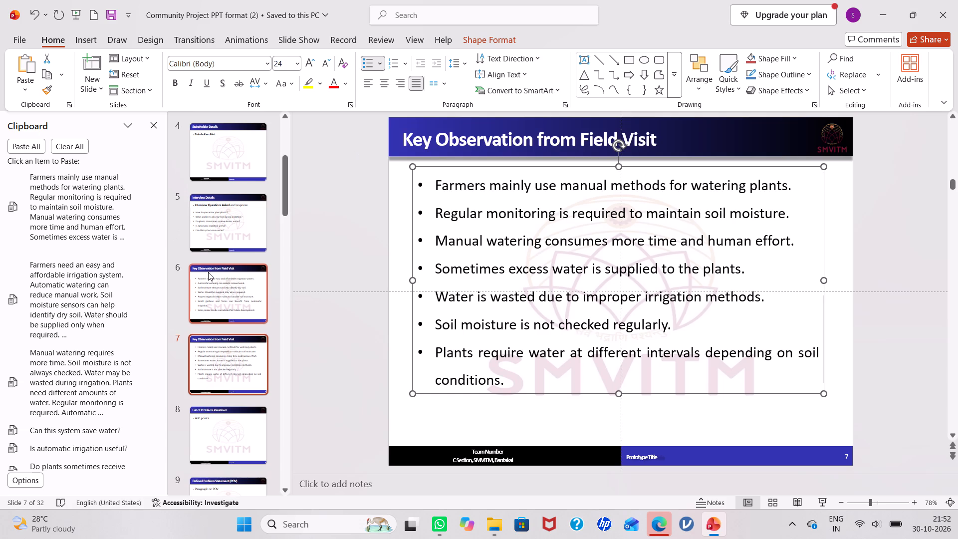
Review the completed slides 5 to 7 and open the List of Problems Identified slide, slide 8.
click(213, 248)
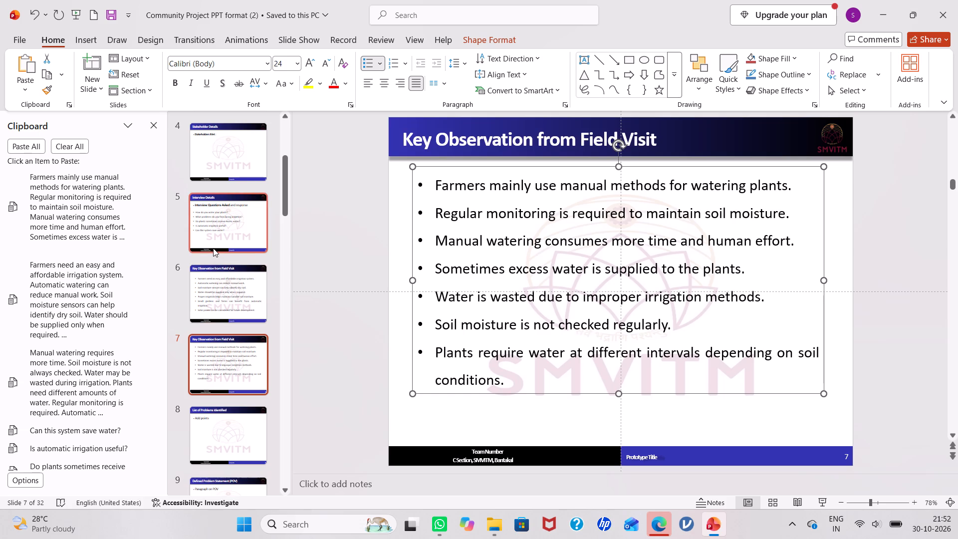
click(239, 309)
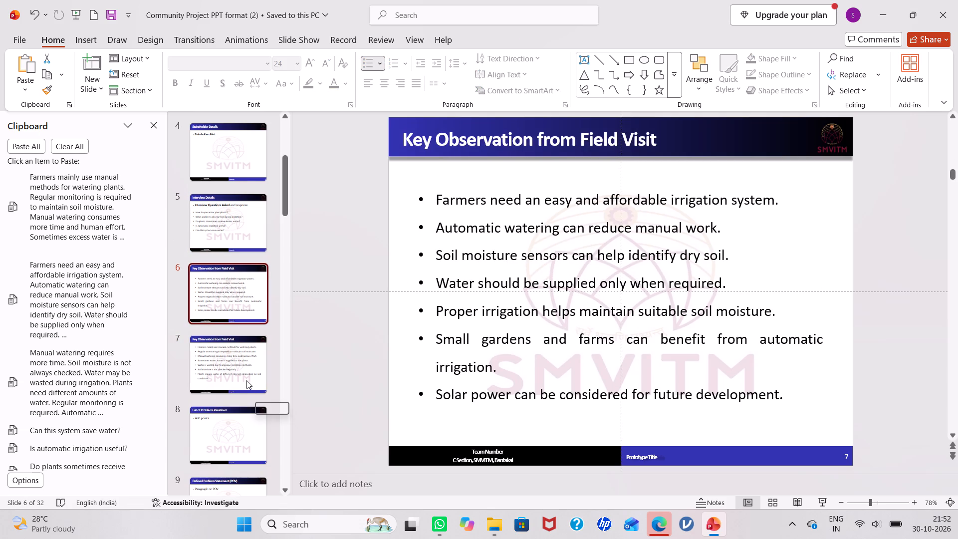
click(246, 380)
click(248, 424)
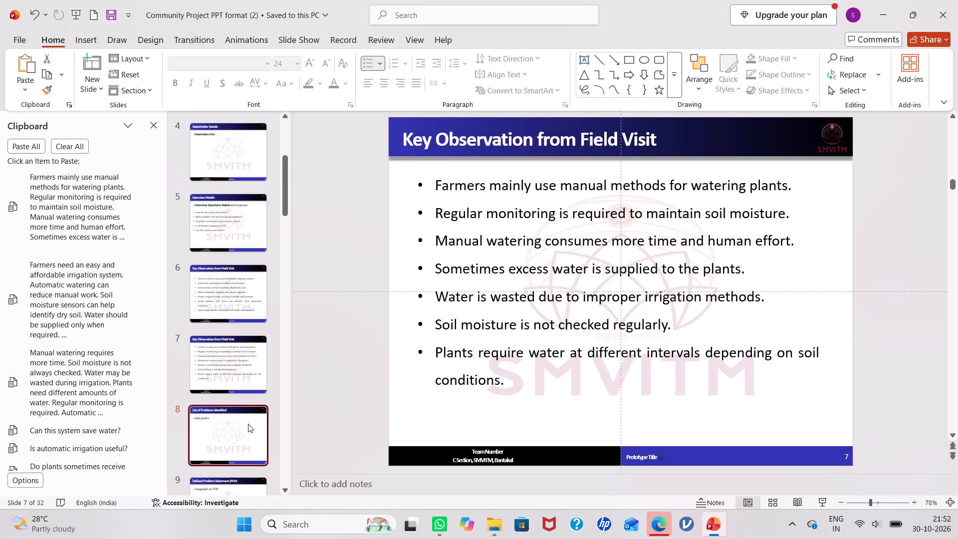
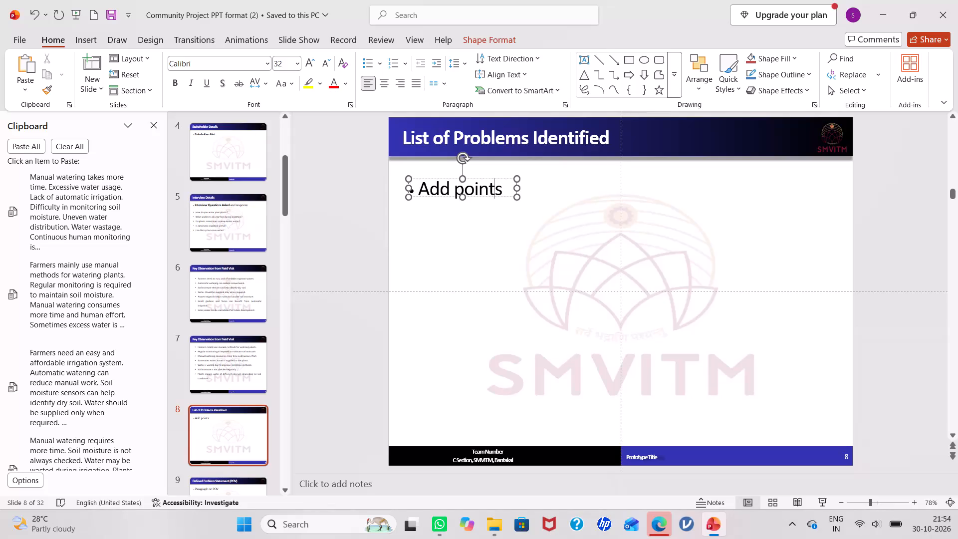
Delete the "Add points" placeholder text box from the List of Problems Identified slide.
click(493, 180)
key(BackSpace)
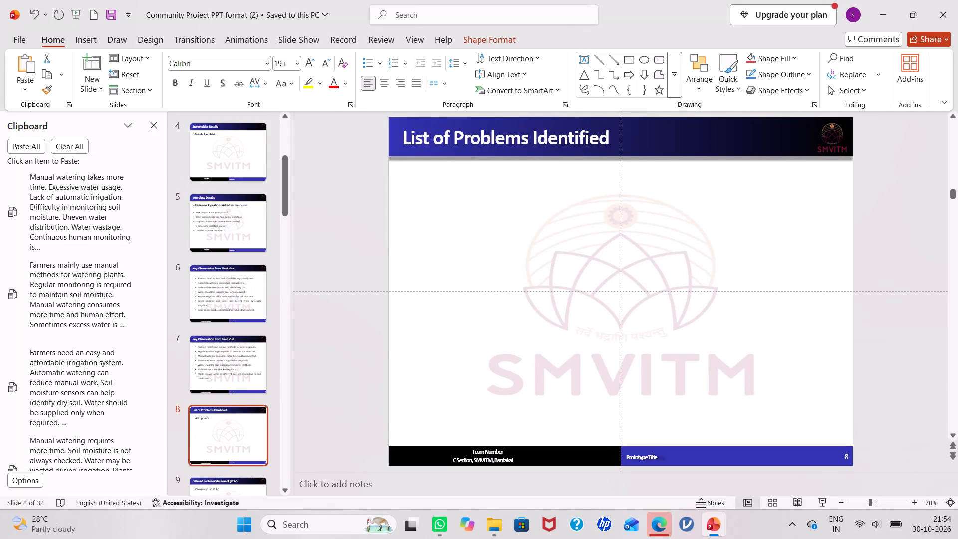
Draw a large empty text box across the body of slide 8 and position it just below the title bar, ready for text.
click(589, 59)
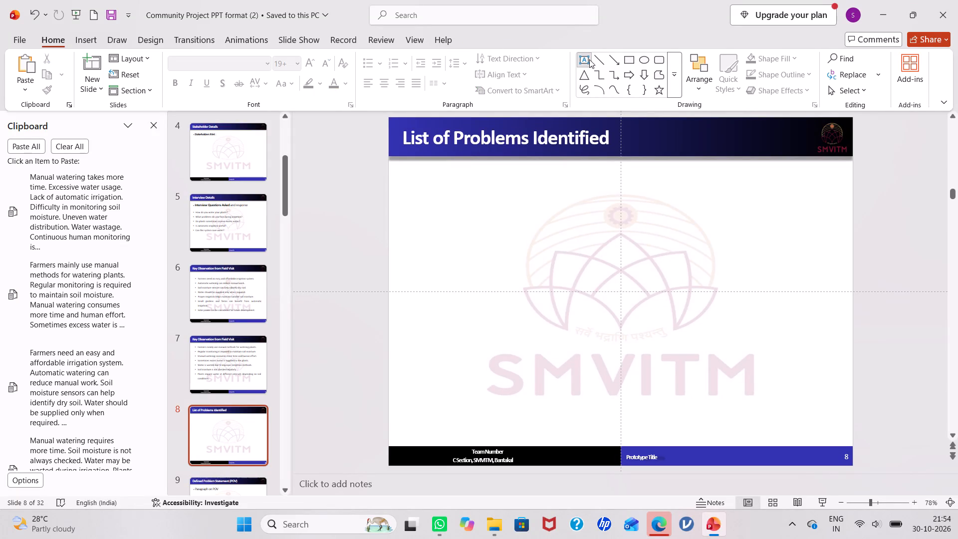
drag(435, 189, 513, 260)
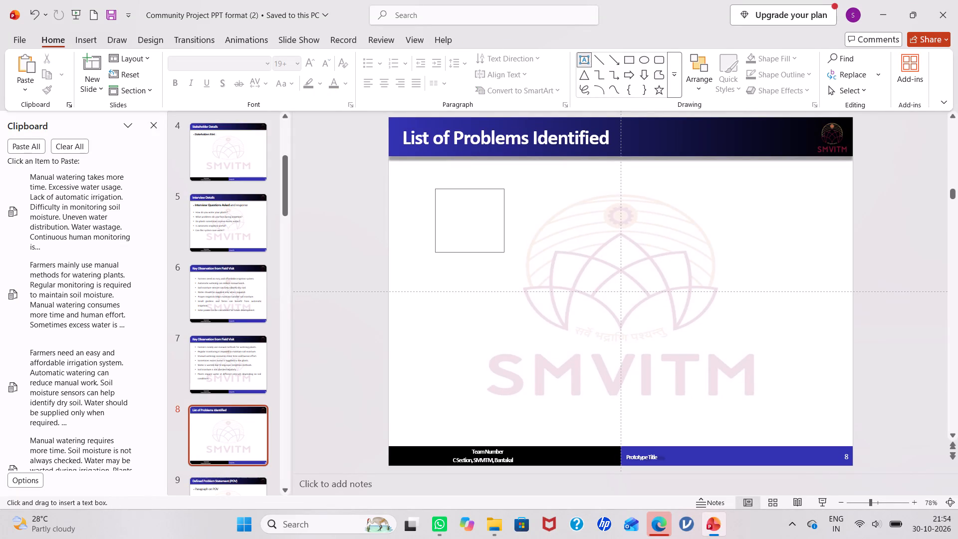
drag(513, 260, 802, 408)
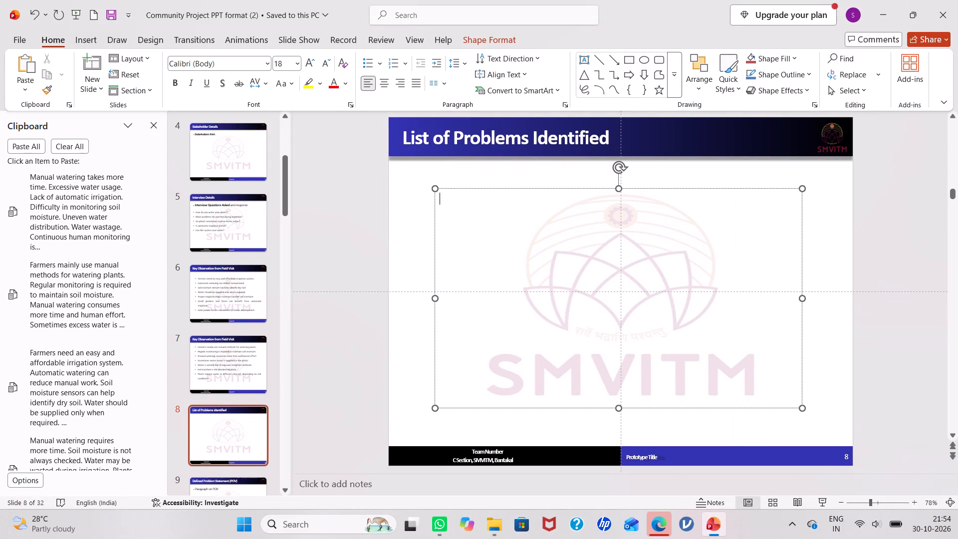
drag(570, 187, 544, 171)
click(530, 189)
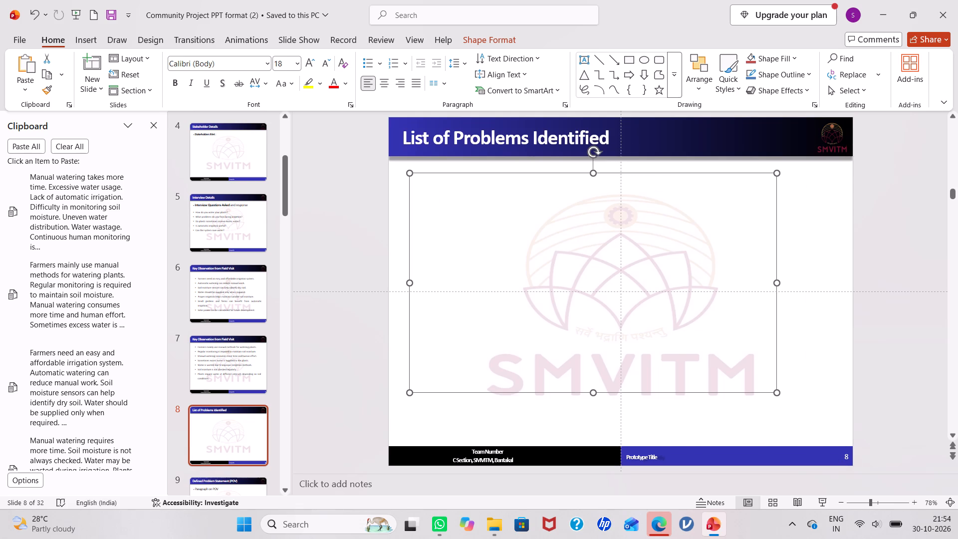
Paste the copied problem list, starting with "Manual watering takes more time.", into the empty text box on slide 8.
click(424, 189)
key(ctrl+v)
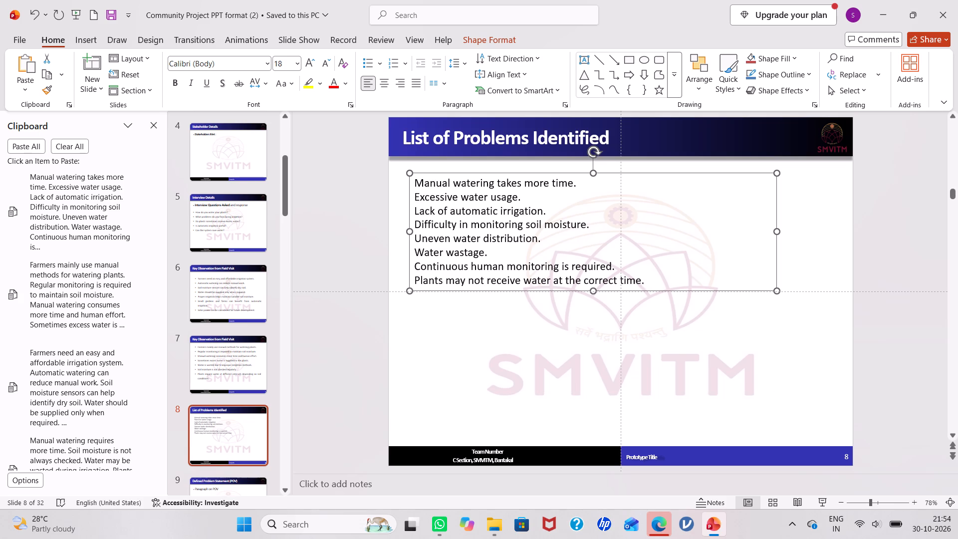
Format the pasted problem list on slide 8 as round bullets at font size 24 with 1.5 line spacing.
click(371, 57)
click(287, 68)
click(286, 66)
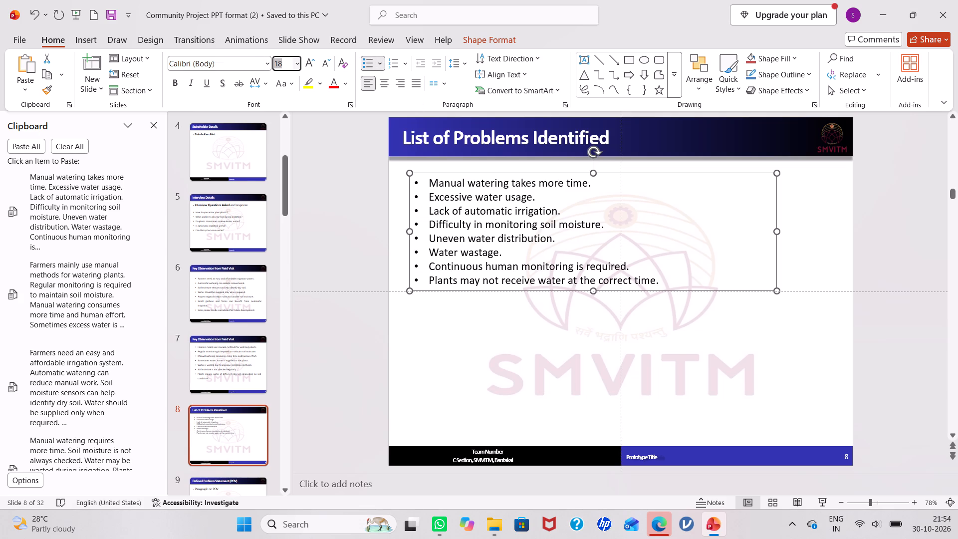
text(24)
key(Return)
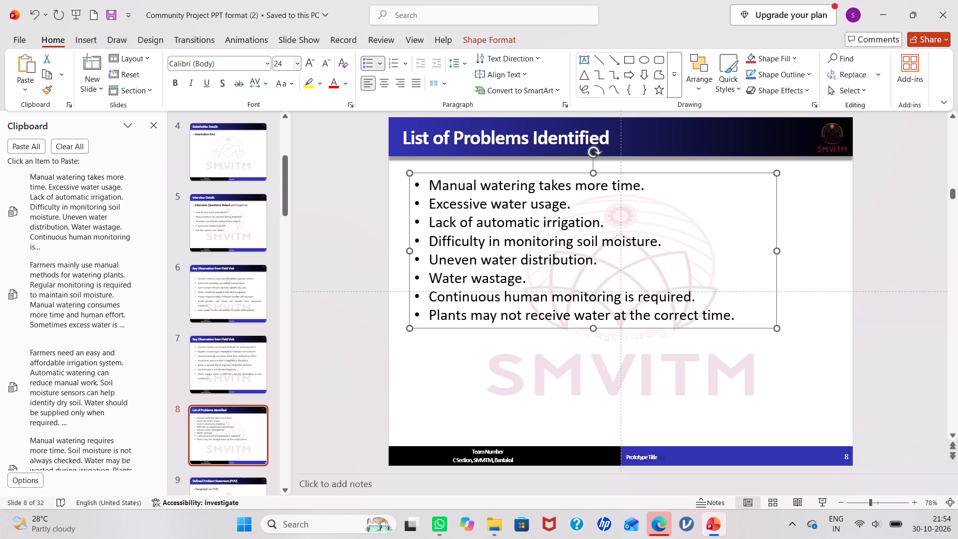
click(467, 67)
click(470, 95)
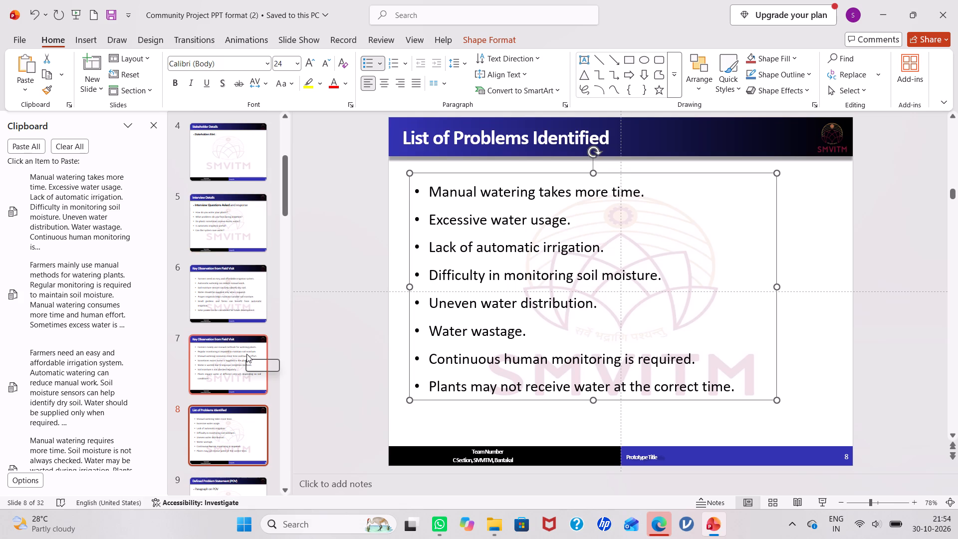
Open the Defined Problem Statement (POV) slide, slide 9.
scroll(243, 337, down, 1)
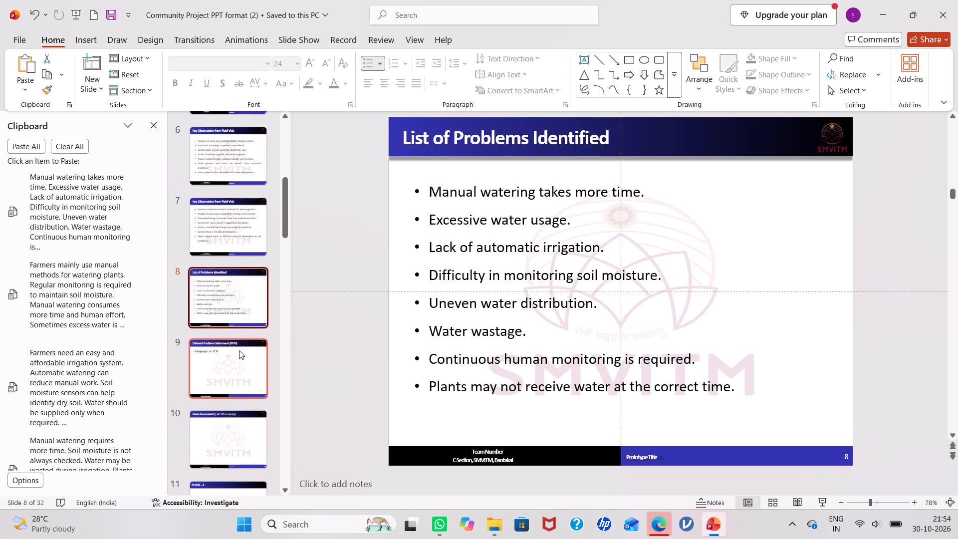
click(239, 350)
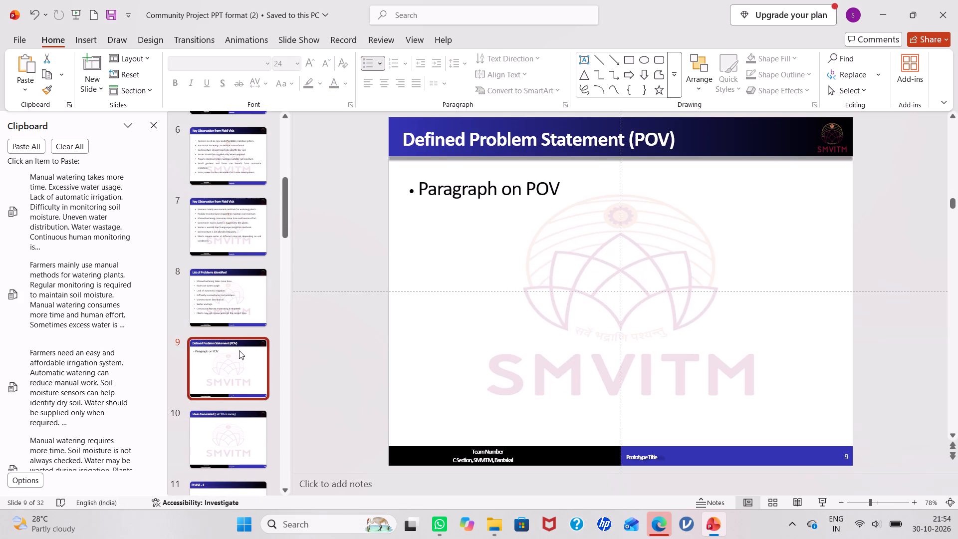
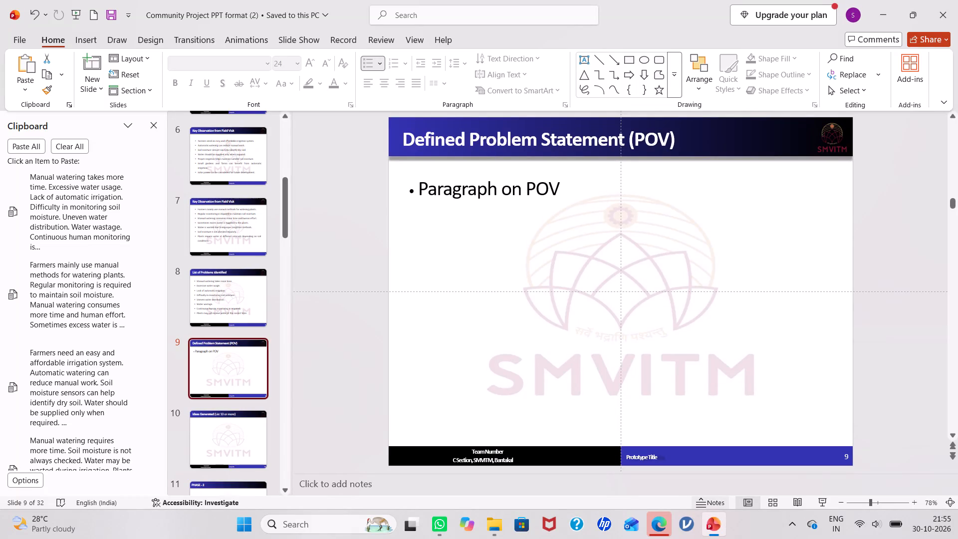
Delete the "Paragraph on POV" placeholder text box from the Defined Problem Statement (POV) slide.
click(537, 189)
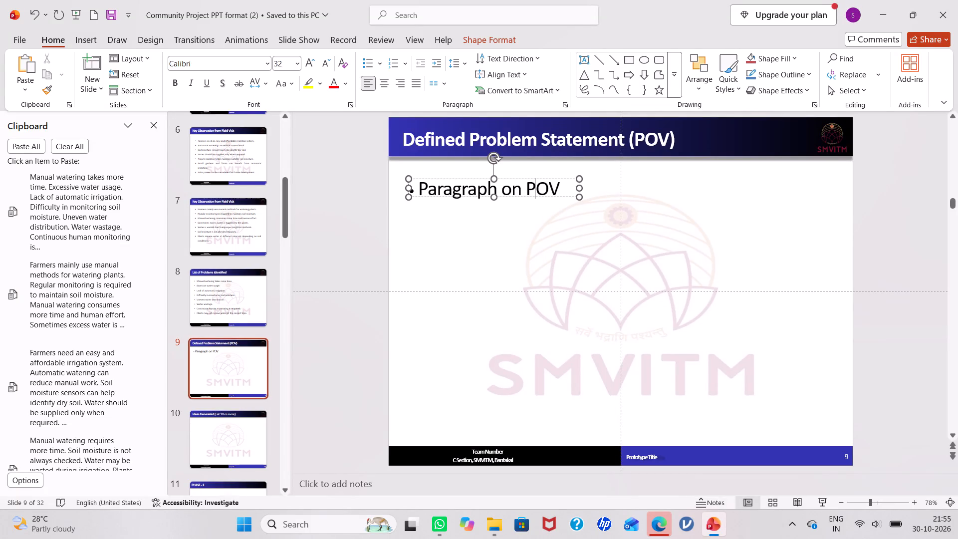
click(536, 178)
key(BackSpace)
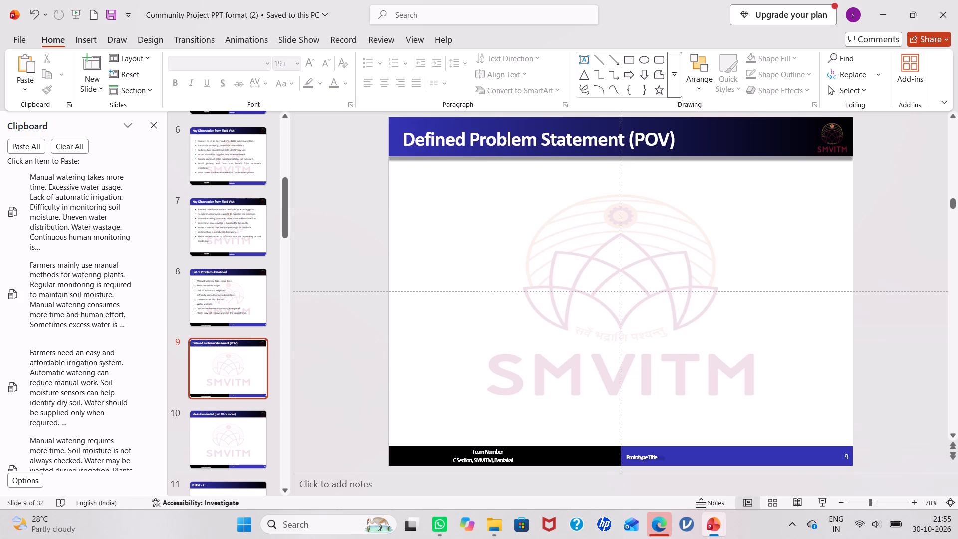
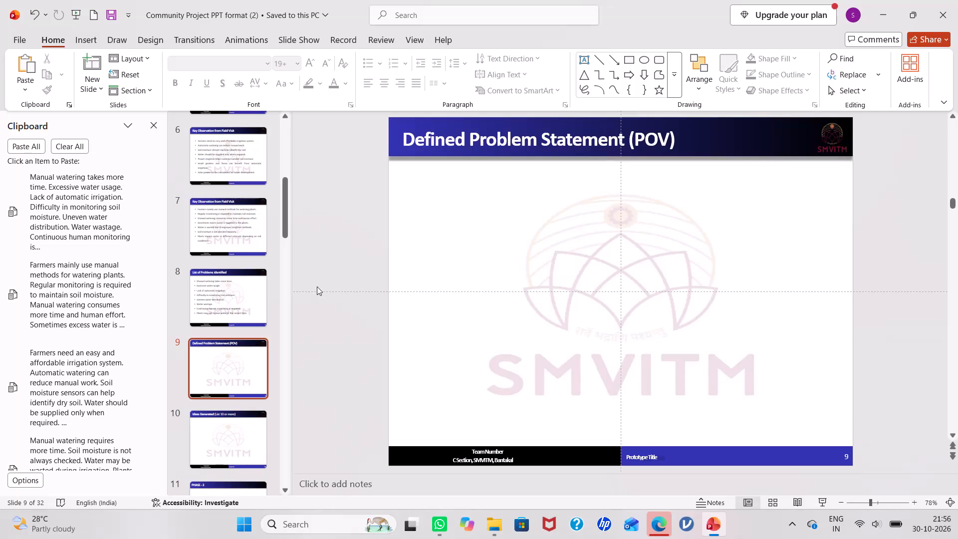
View the Ideas Generated slide, slide 10, and return to the Defined Problem Statement (POV) slide, slide 9.
click(218, 414)
scroll(218, 414, down, 1)
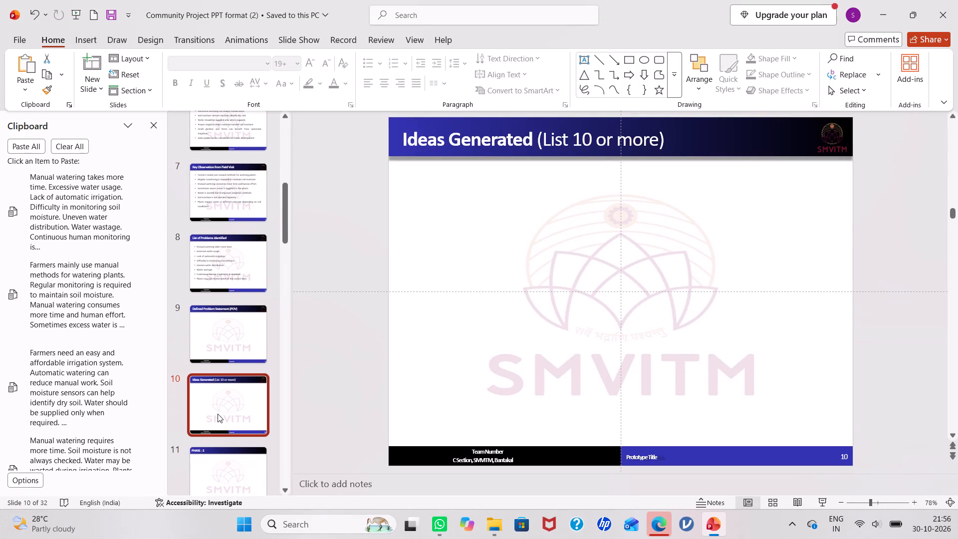
click(232, 344)
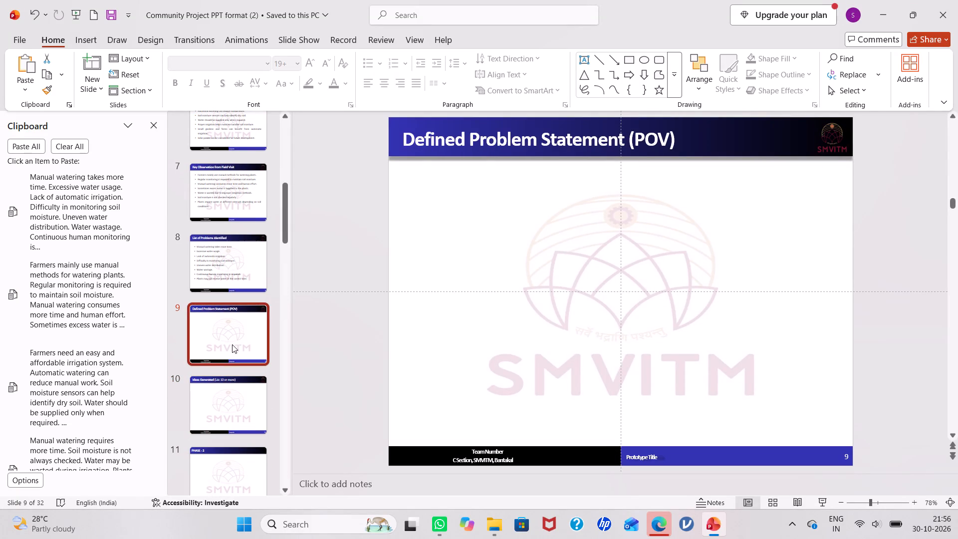
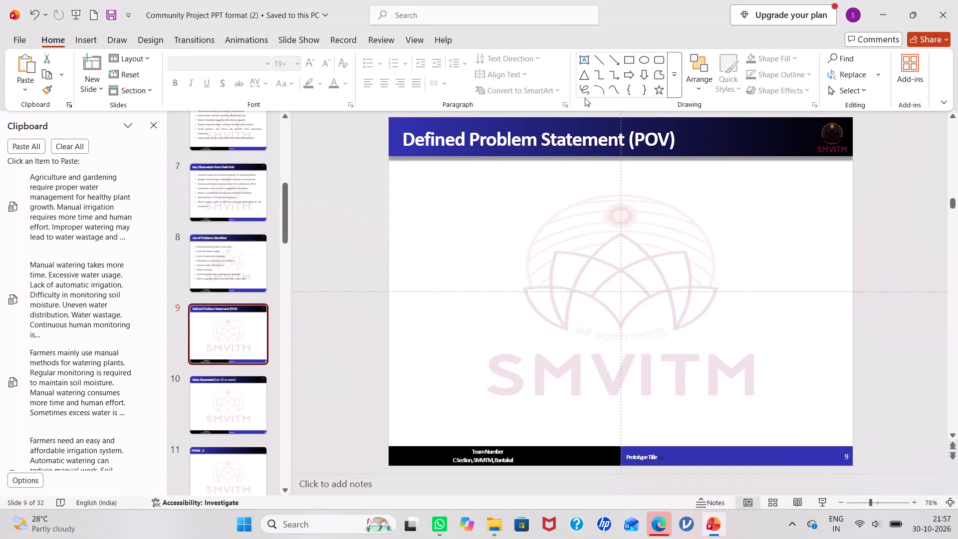
Draw a large empty text box across the body of the Defined Problem Statement (POV) slide and widen it toward the slide's left edge.
click(581, 58)
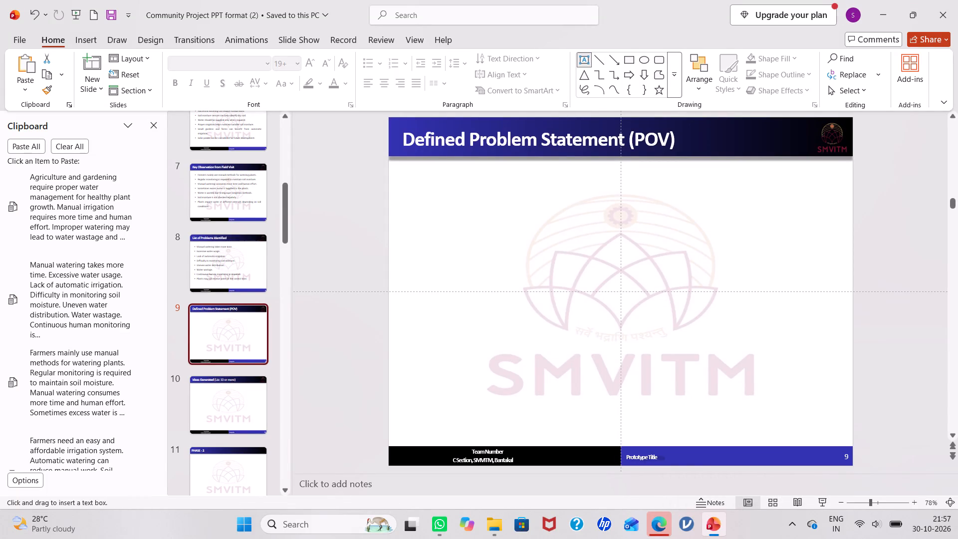
drag(430, 182, 474, 218)
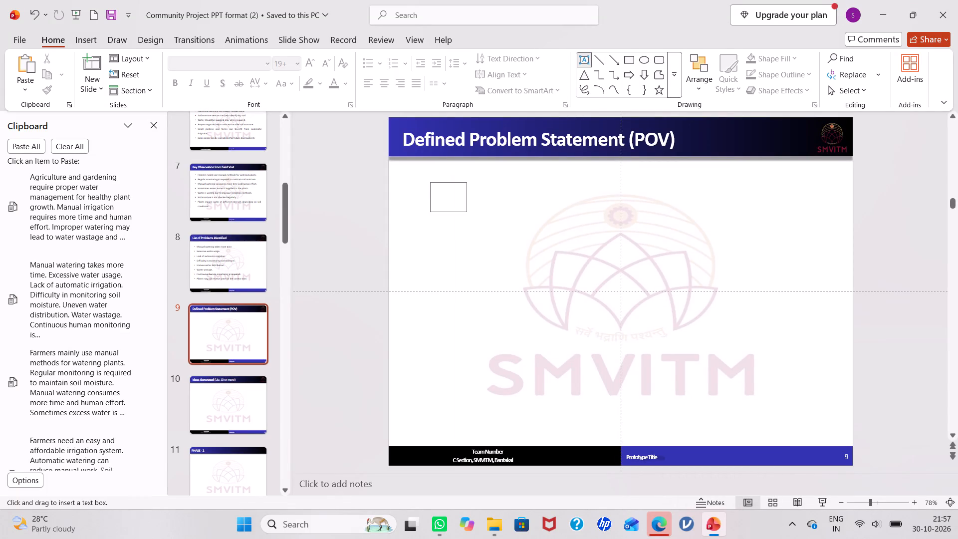
drag(474, 218, 823, 420)
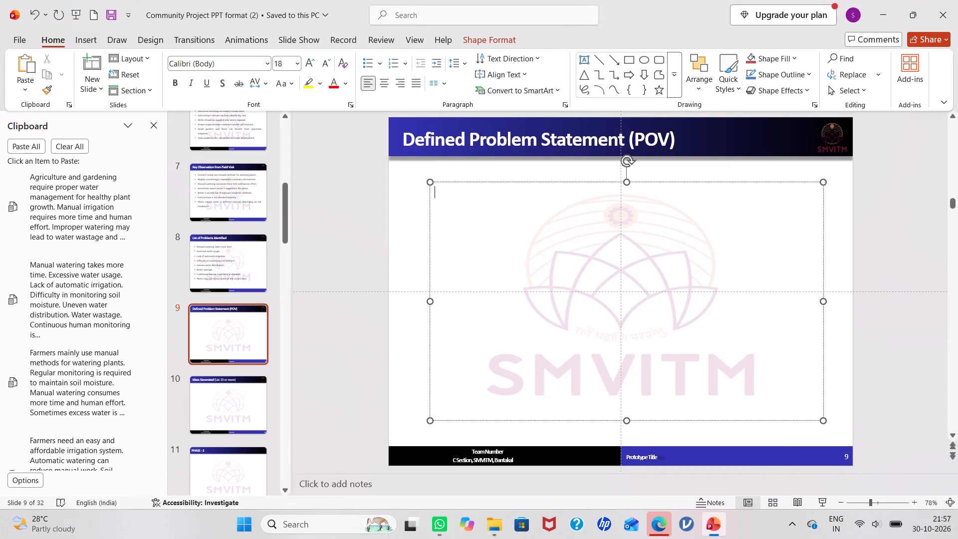
drag(432, 302, 403, 286)
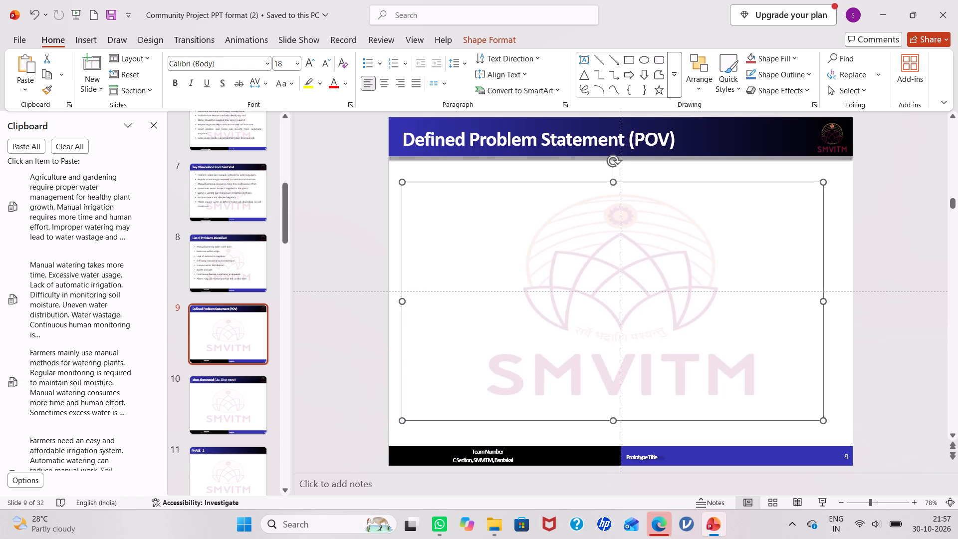
Paste the copied problem paragraph, beginning "Agriculture and gardening require proper water management", into the empty text box on the Defined Problem Statement slide.
click(446, 188)
click(423, 193)
key(ctrl+v)
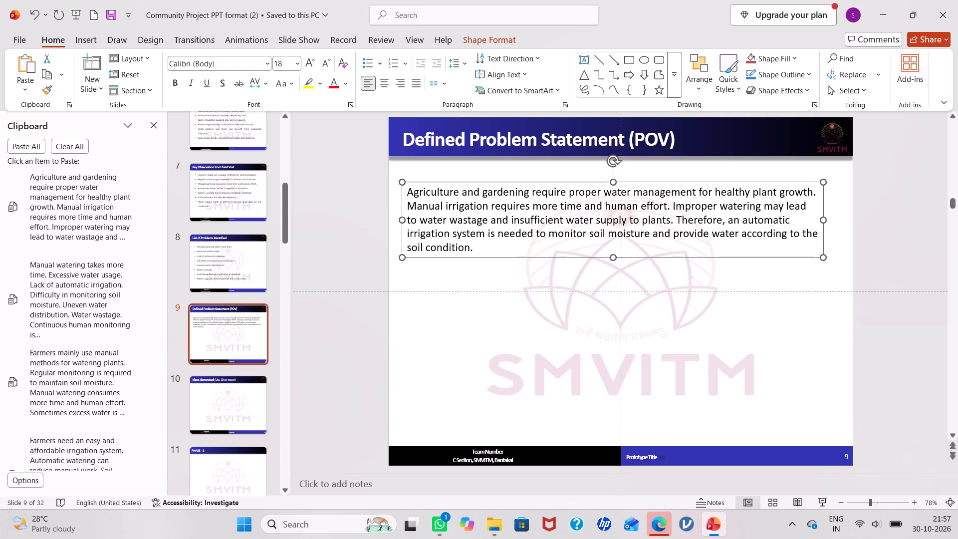
Set the problem statement paragraph to font size 24 with 1.5 line spacing.
click(296, 62)
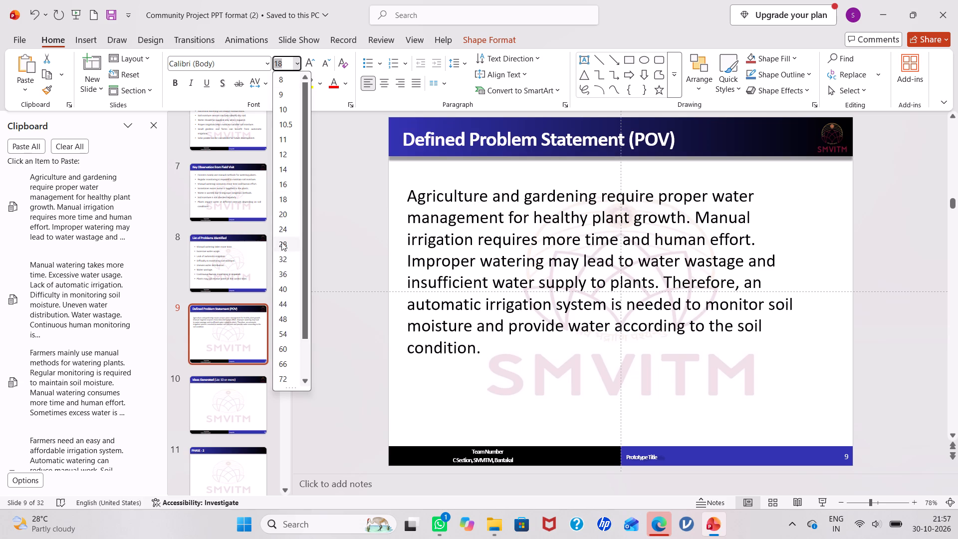
click(282, 231)
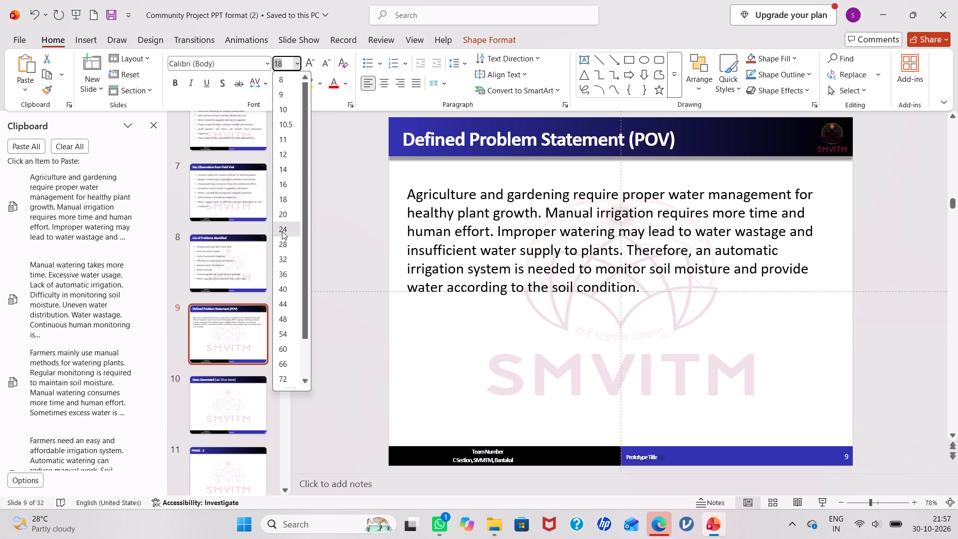
click(388, 63)
click(388, 63)
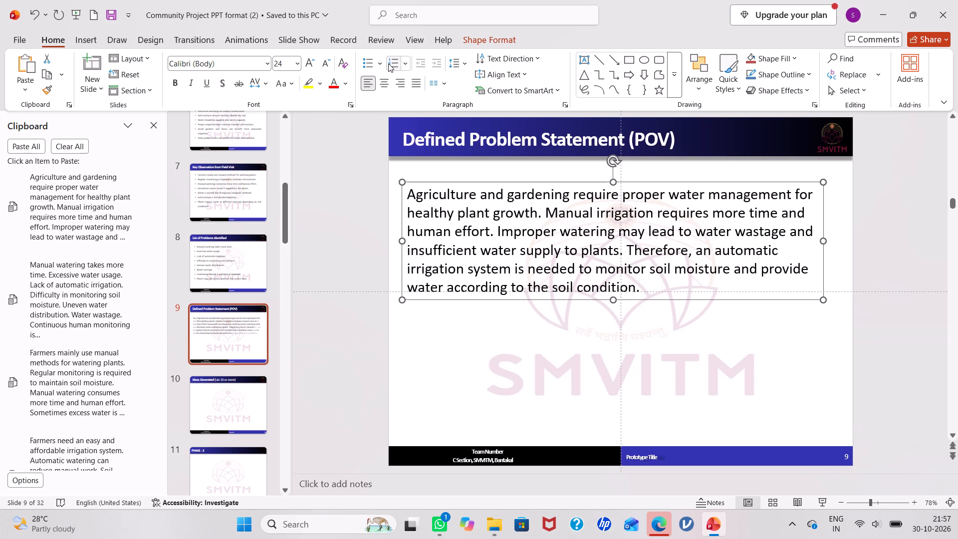
click(458, 64)
click(470, 98)
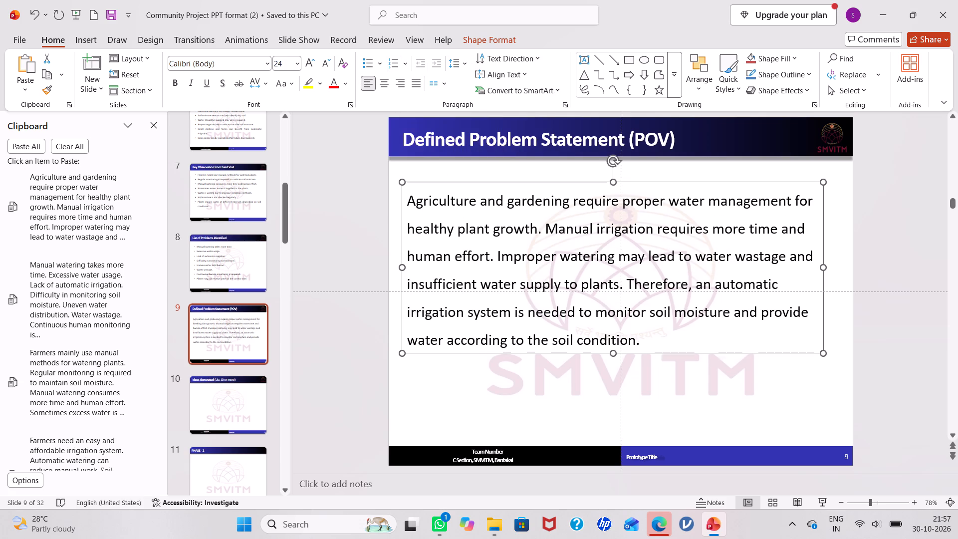
Justify the problem statement paragraph and format it as a bullet point.
click(419, 87)
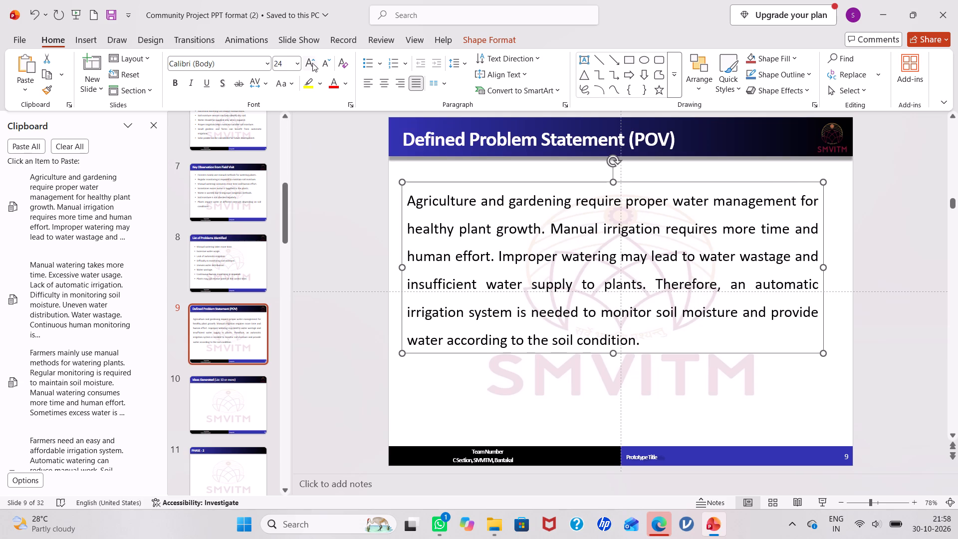
click(364, 59)
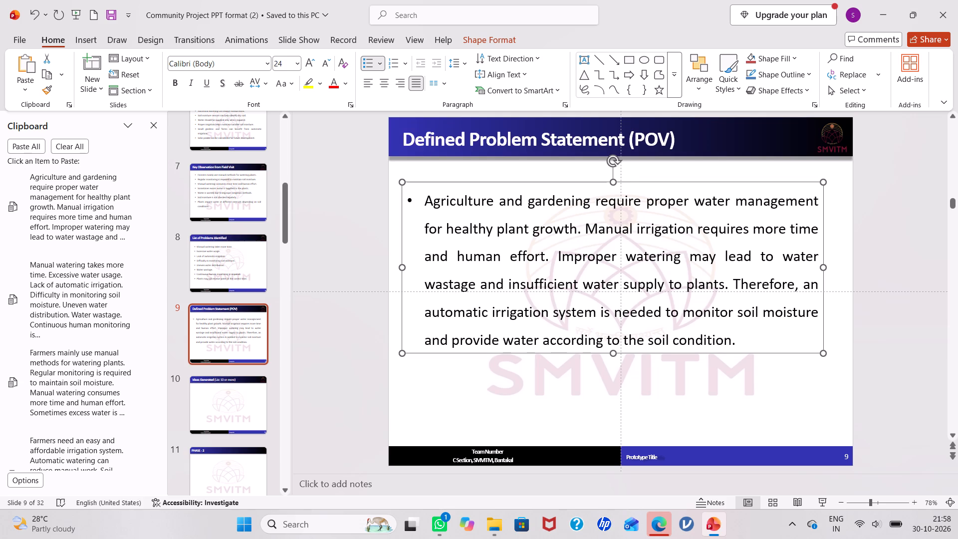
Go to slide 10, "Ideas Generated (List 10 or more)".
click(243, 409)
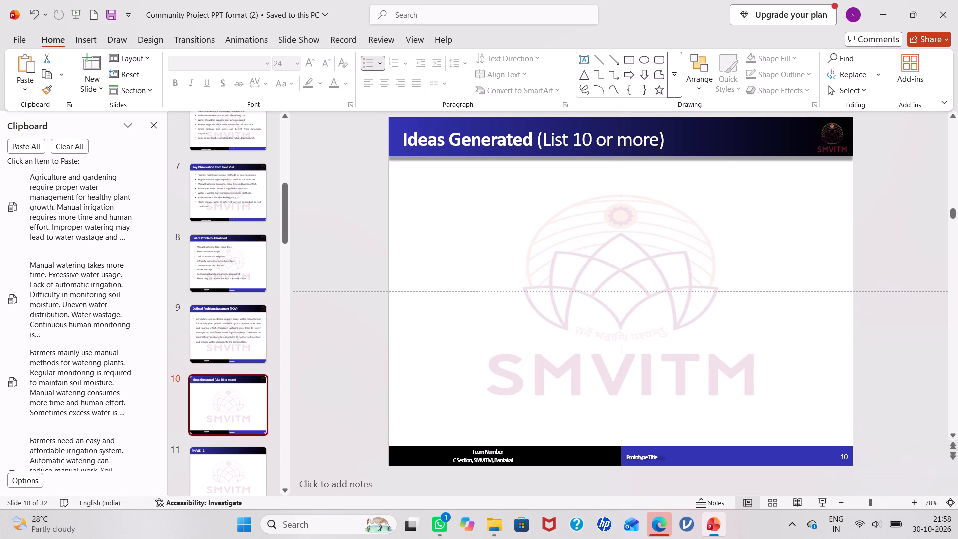
Remove "(List 10 or more)" from the slide 10 title so it reads "Ideas Generated".
click(664, 136)
click(666, 140)
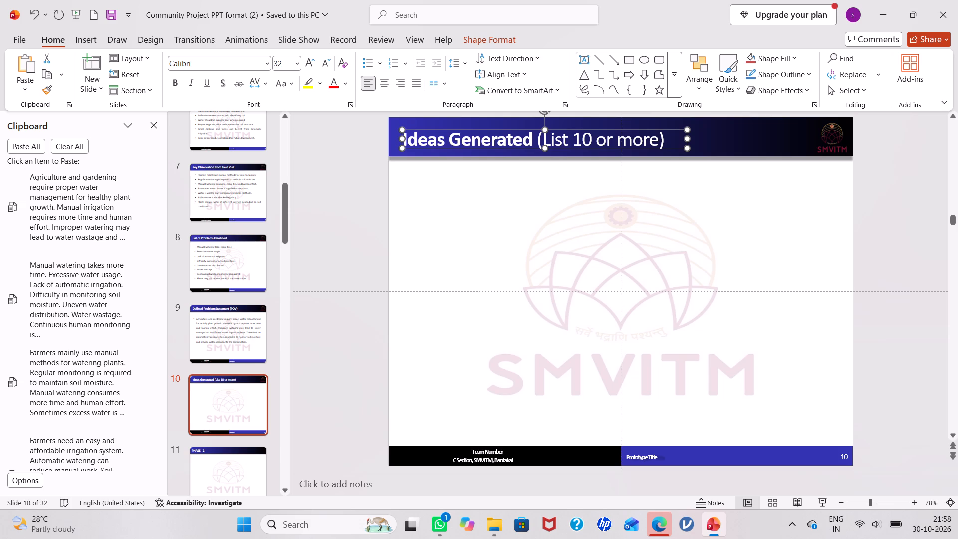
click(656, 140)
key(Right)
key(BackSpace)
key(BackSpace)
key(BackSpace)
key(BackSpace)
key(BackSpace)
key(BackSpace)
key(BackSpace)
key(BackSpace)
key(BackSpace)
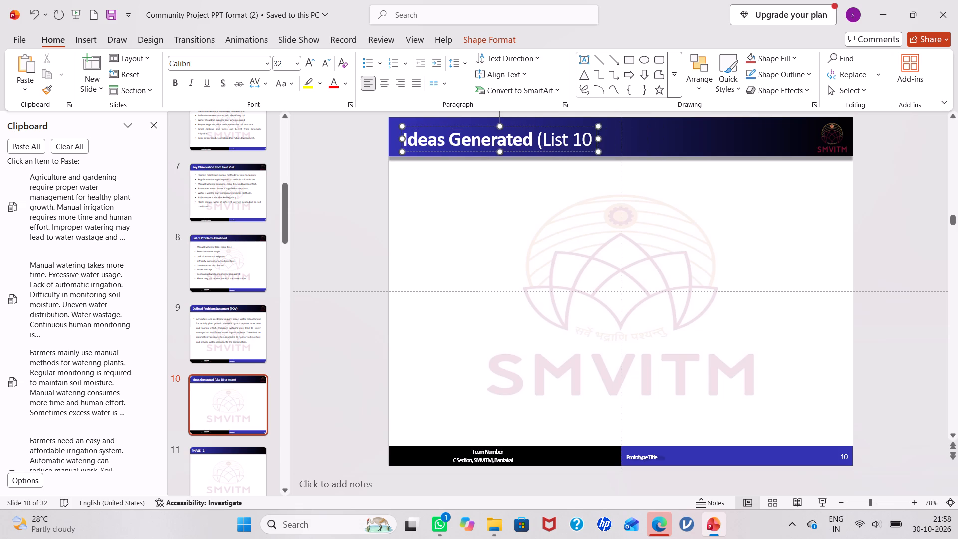
key(BackSpace)
key(BackSpace)
key(BackSpace)
key(BackSpace)
key(BackSpace)
key(BackSpace)
key(BackSpace)
key(BackSpace)
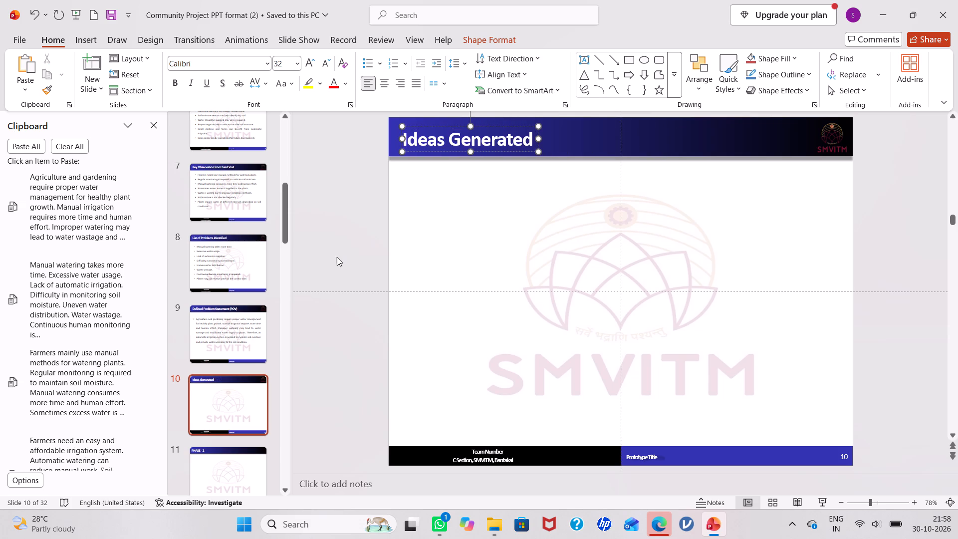
click(246, 183)
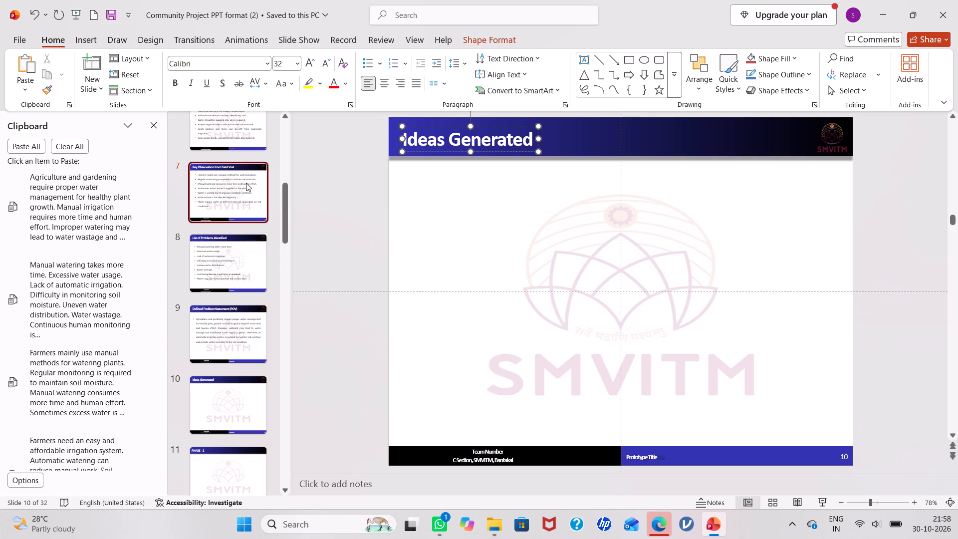